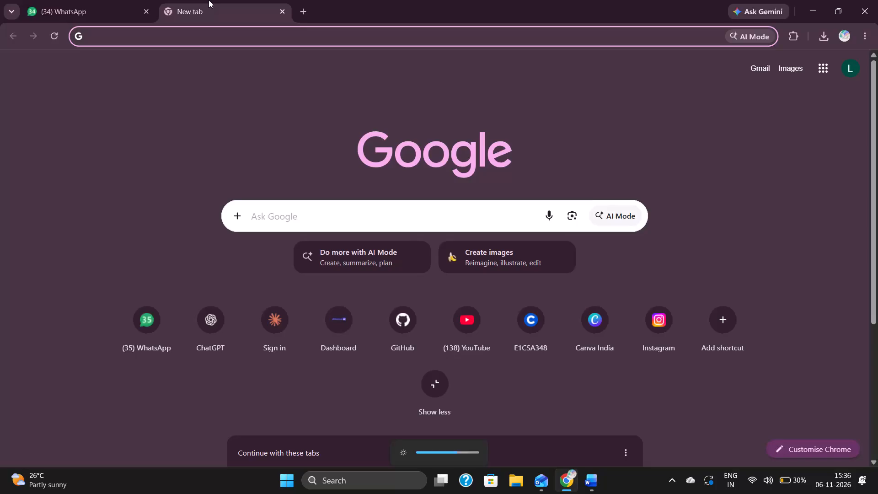
Switch to Word, check the cover page of the sahasar report document, and close it.
double_click(804, 0)
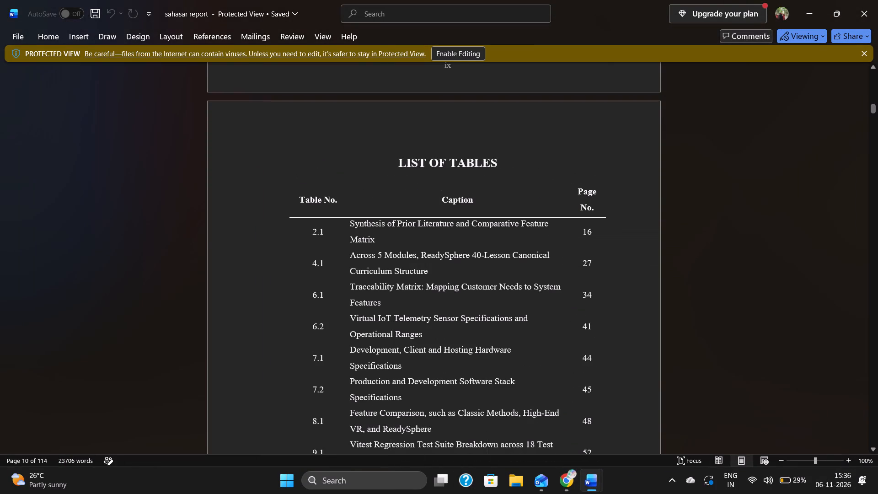
scroll(537, 258, "up", 20)
scroll(537, 258, "up", 4)
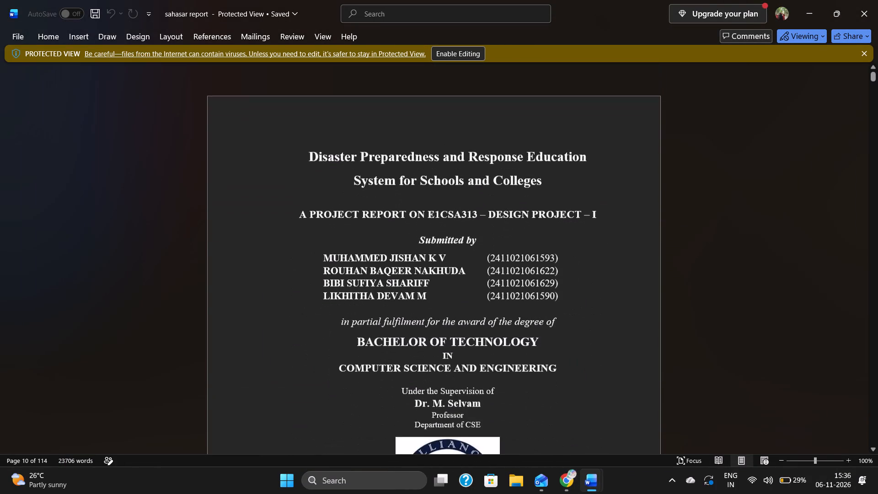
scroll(537, 258, "down", 3)
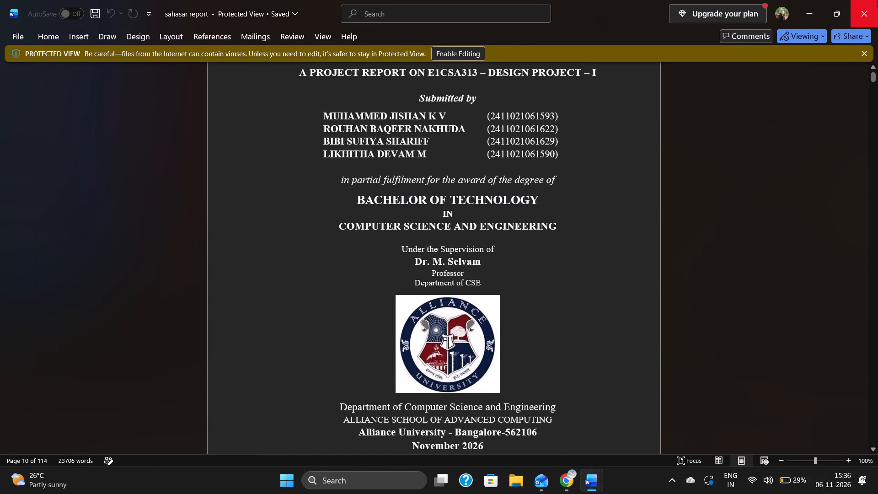
left_click(877, 0)
Skim the humanized_ReadySphere_Design_Project_1_Report (1) document through to its last page and back to the cover, and close it.
scroll(542, 264, "down", 12)
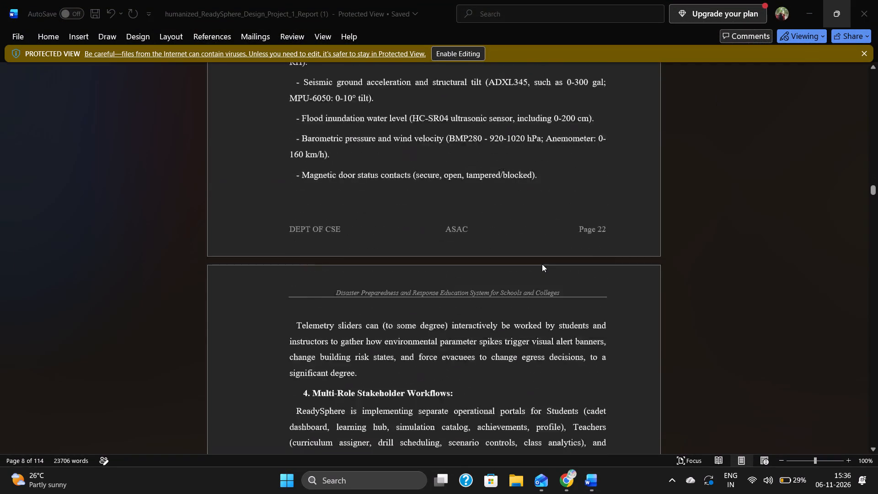
scroll(542, 264, "down", 20)
scroll(542, 264, "down", 9)
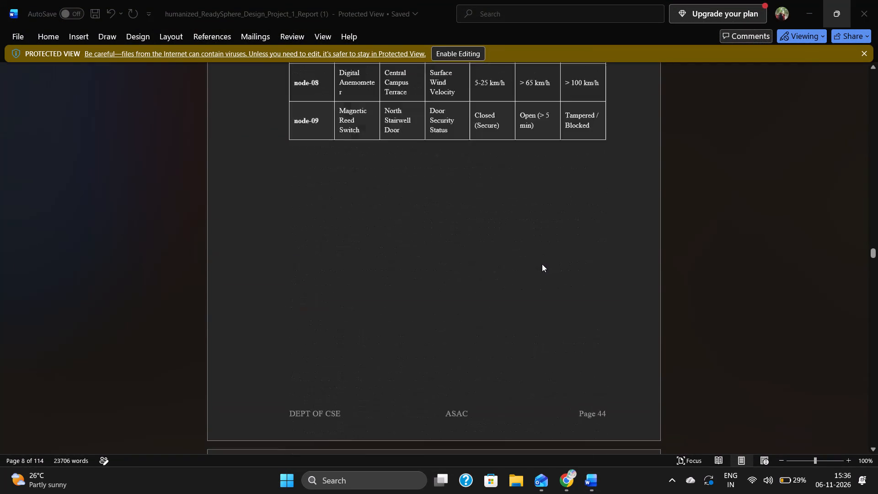
scroll(542, 264, "down", 19)
scroll(542, 264, "down", 9)
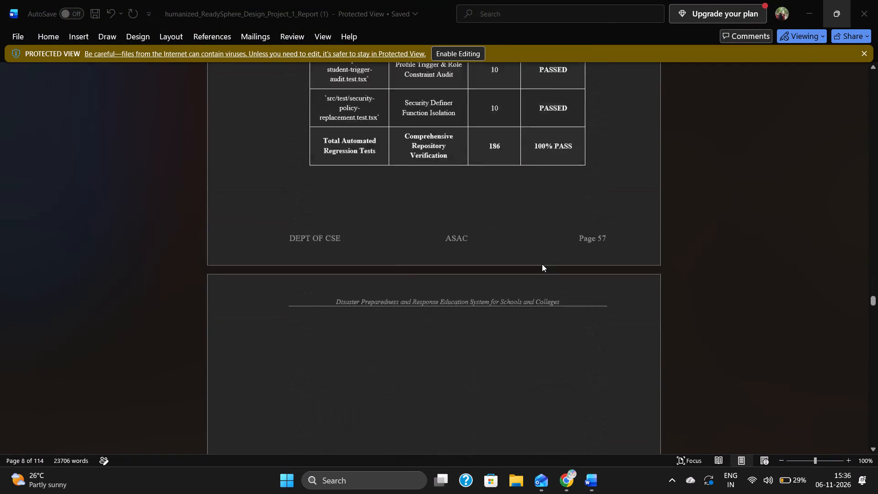
scroll(542, 264, "down", 2)
scroll(542, 264, "down", 20)
scroll(542, 264, "down", 3)
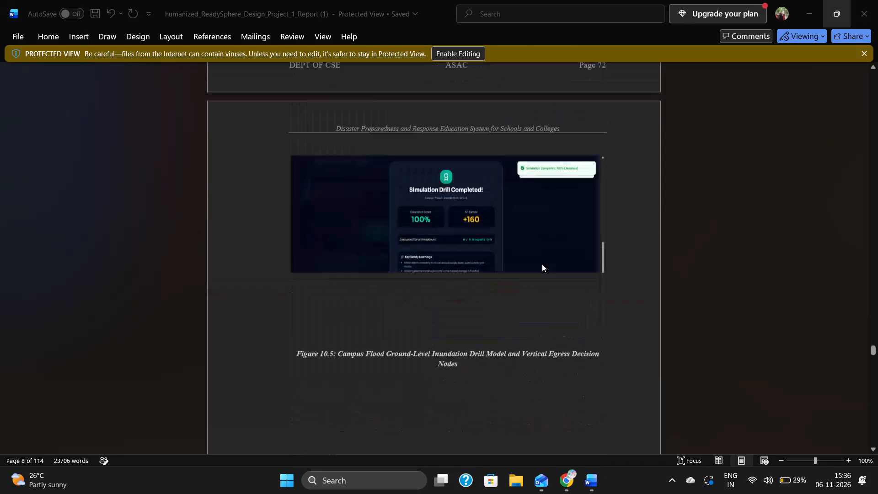
scroll(542, 264, "down", 4)
scroll(542, 264, "down", 20)
scroll(542, 264, "down", 6)
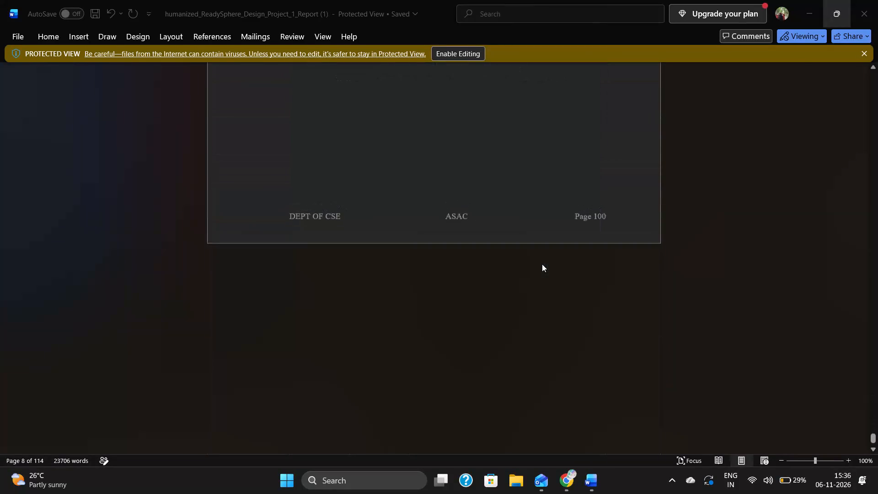
scroll(542, 264, "down", 7)
scroll(542, 264, "up", 20)
scroll(542, 264, "up", 18)
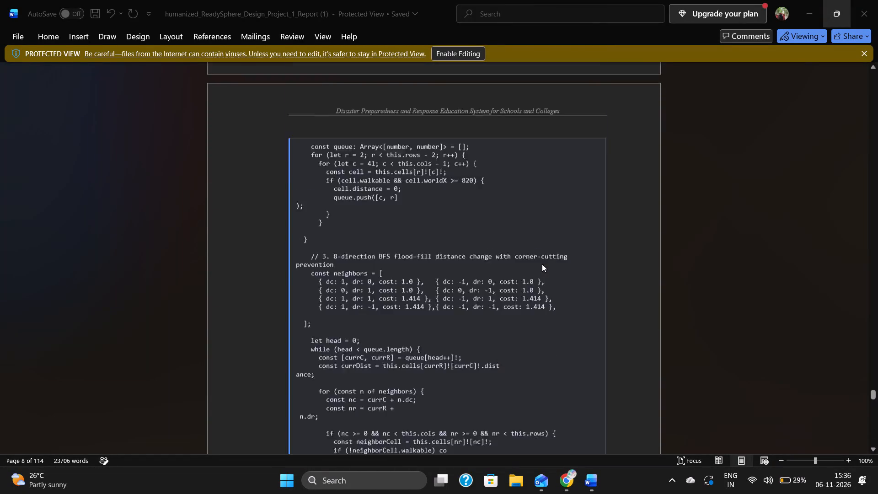
scroll(542, 264, "up", 20)
scroll(542, 264, "up", 13)
scroll(542, 264, "up", 13)
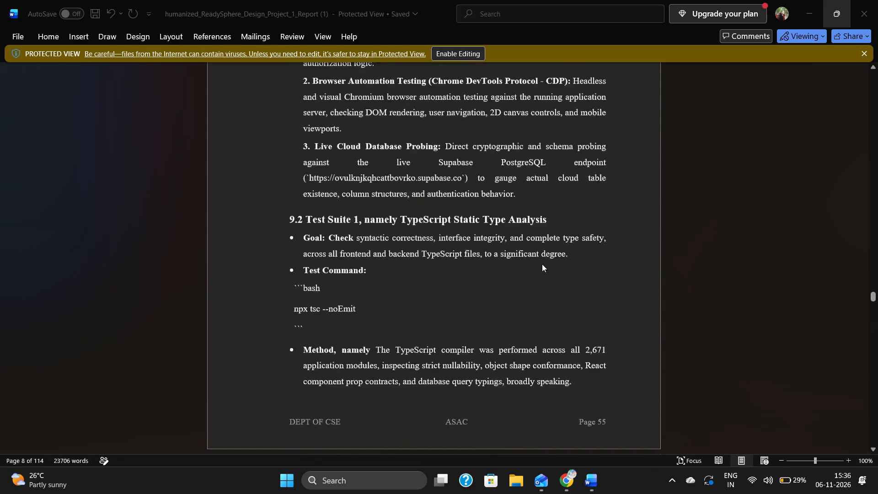
scroll(542, 264, "up", 19)
scroll(542, 264, "up", 20)
scroll(542, 264, "up", 3)
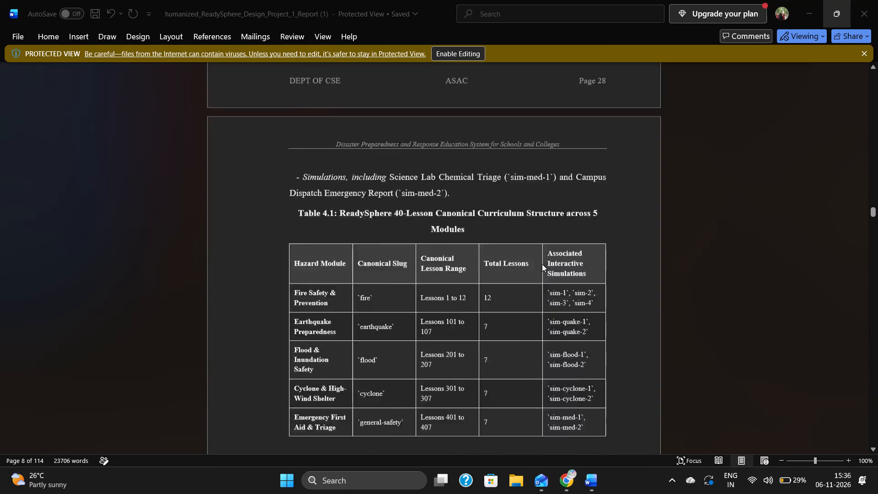
scroll(542, 264, "up", 20)
scroll(542, 264, "up", 20)
scroll(542, 264, "up", 5)
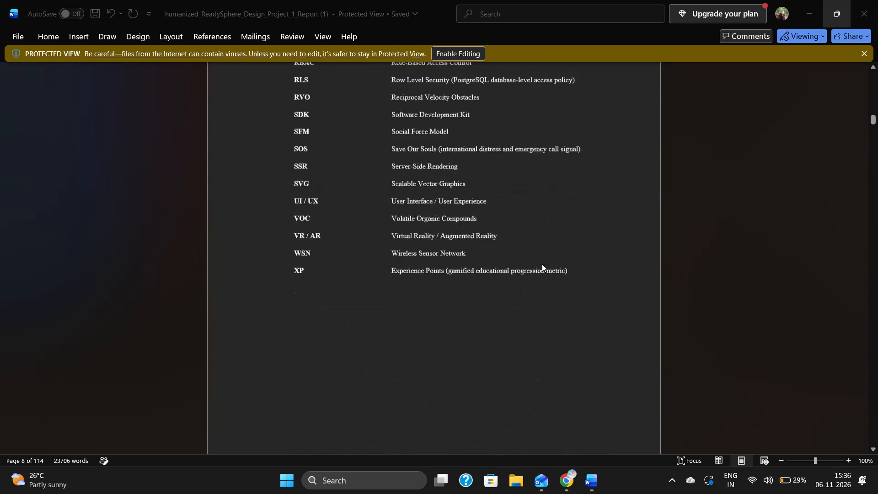
scroll(542, 264, "up", 20)
scroll(542, 264, "up", 12)
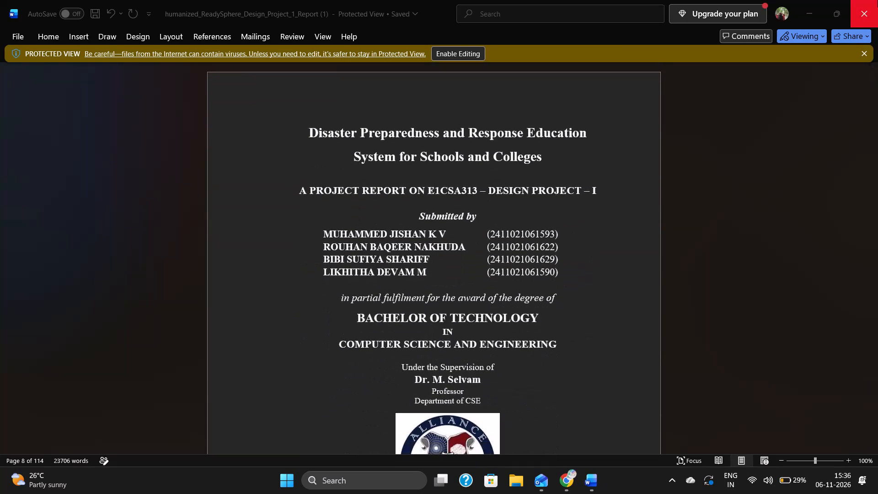
left_click(877, 0)
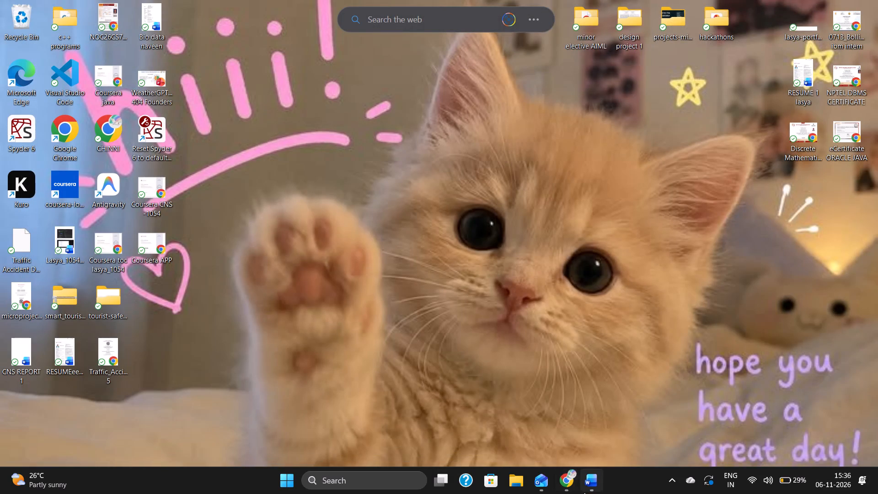
In the SAHASRA_123 document in Word, insert blank lines above the TABLE OF CONTENTS heading so it starts on a new page.
left_click(587, 490)
scroll(499, 304, "up", 8)
scroll(499, 304, "down", 1)
scroll(499, 304, "up", 1)
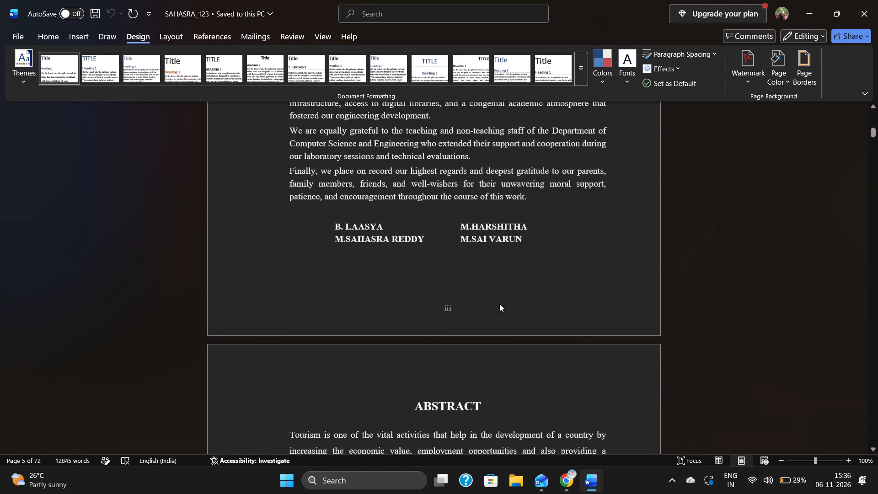
scroll(499, 304, "up", 2)
scroll(499, 304, "down", 6)
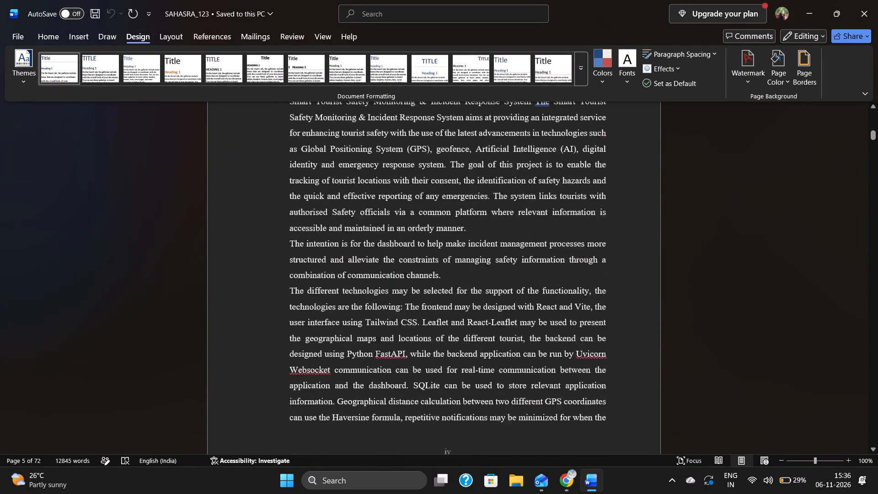
scroll(499, 304, "down", 5)
left_click(460, 205)
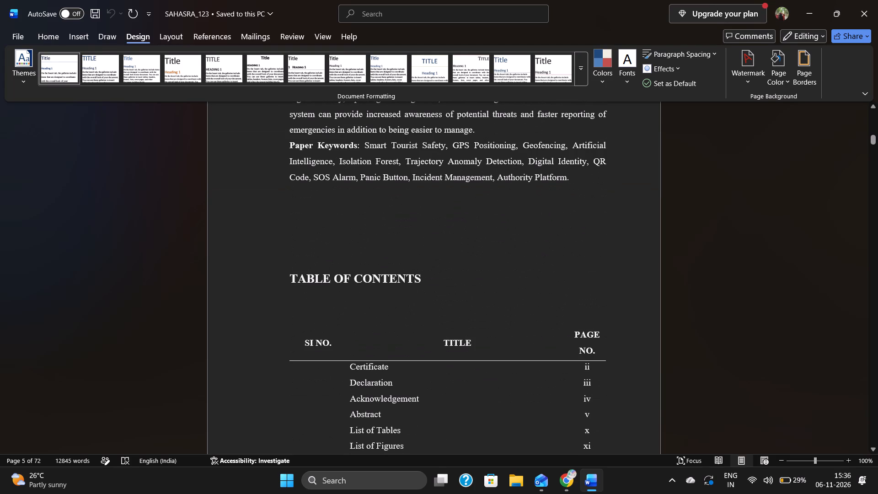
left_click(321, 253)
key("Return")
key("Return")
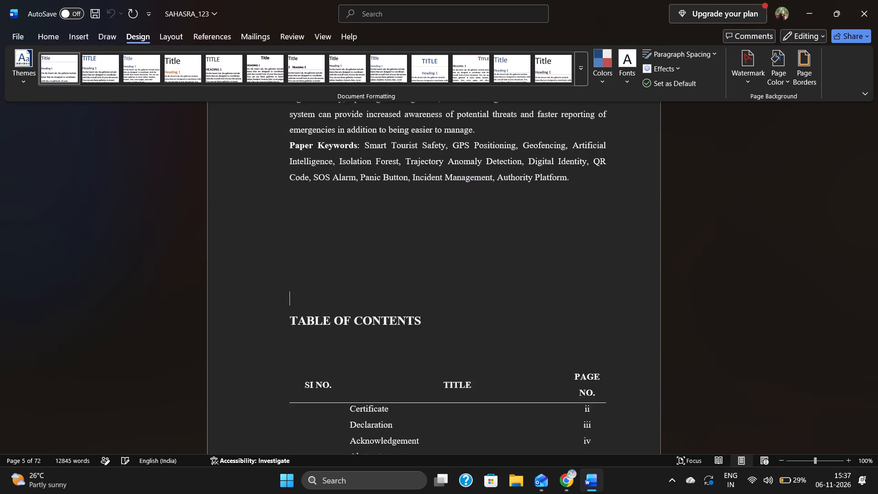
key("Return")
key("Return")
key("Return")
key("Return")
key("Return")
scroll(321, 253, "down", 3)
key("Return")
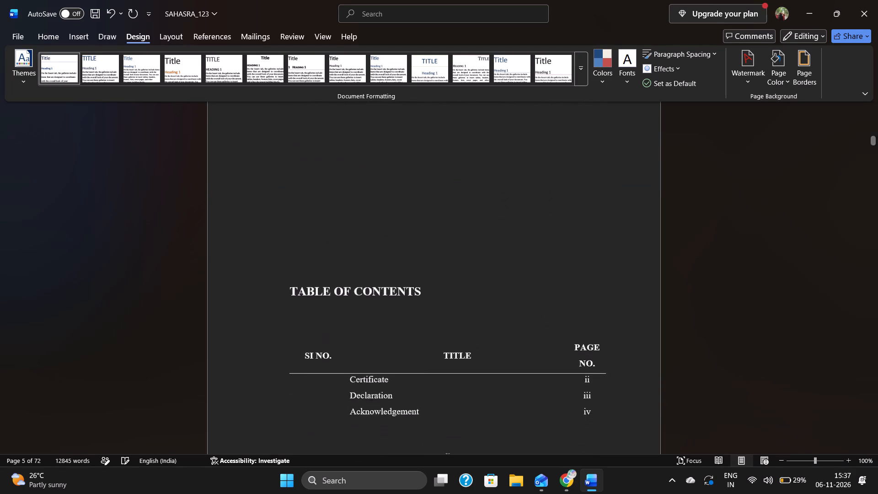
key("Return")
key("Return")
key("Return")
key("Return")
key("Return")
key("Return")
scroll(321, 253, "down", 2)
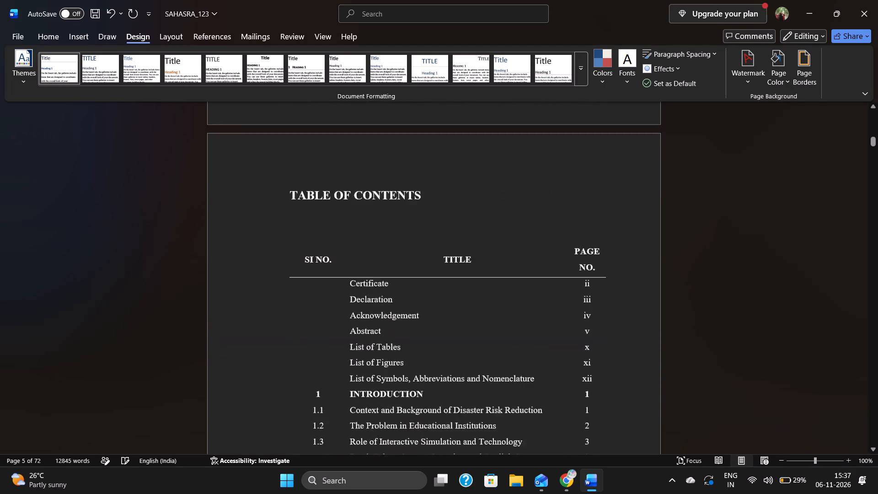
Delete the empty lines between the TABLE OF CONTENTS heading and the contents table.
scroll(321, 253, "down", 2)
left_click(326, 155)
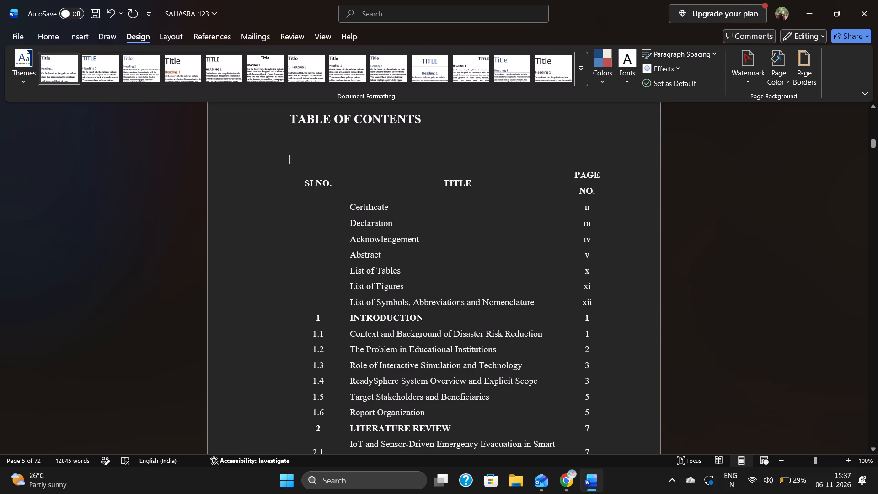
key("BackSpace")
key("BackSpace")
left_click(326, 155)
Review the layout and entries of the table of contents, the list of tables and the list of figures.
scroll(326, 155, "down", 1)
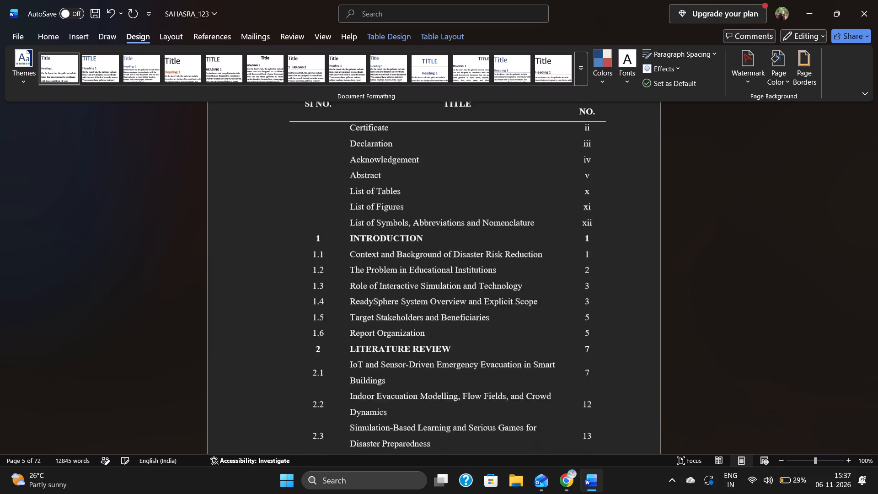
scroll(326, 155, "down", 1)
scroll(488, 228, "down", 2)
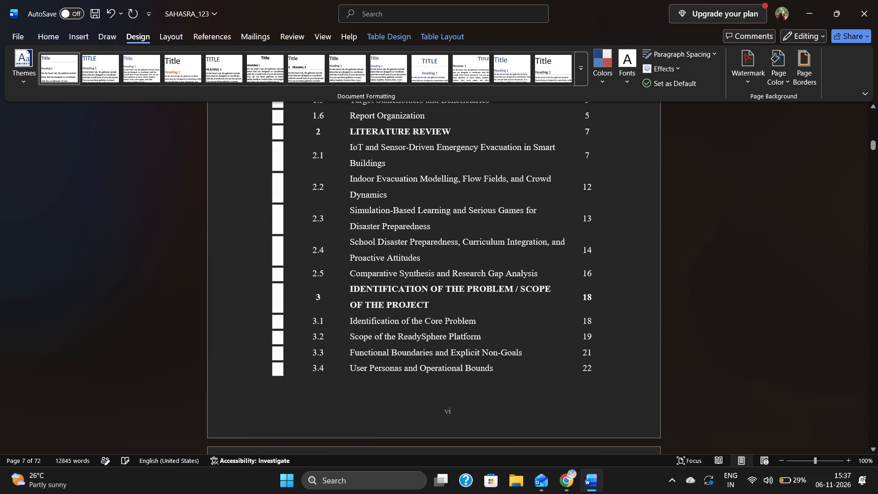
left_click(730, 343)
scroll(524, 370, "down", 2)
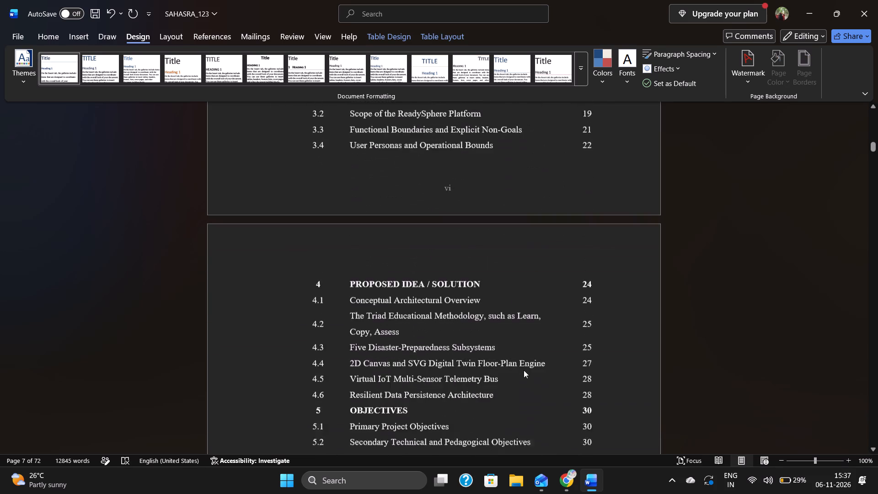
scroll(524, 370, "down", 5)
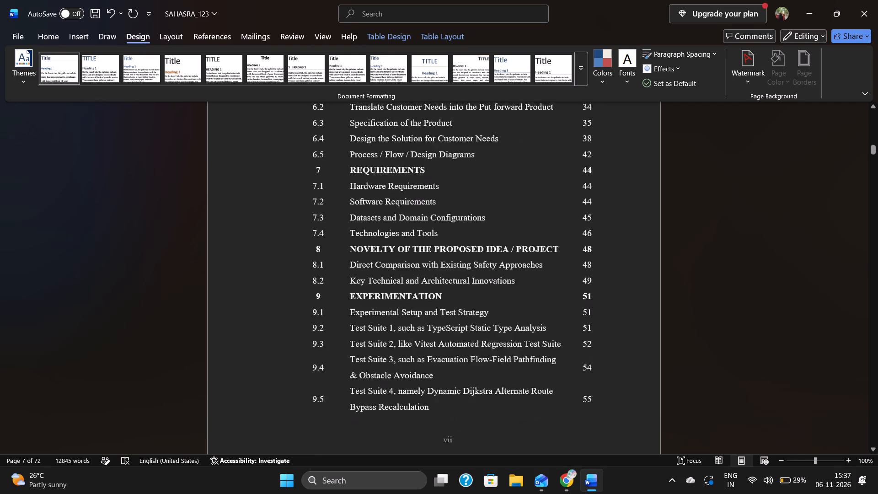
scroll(524, 370, "down", 6)
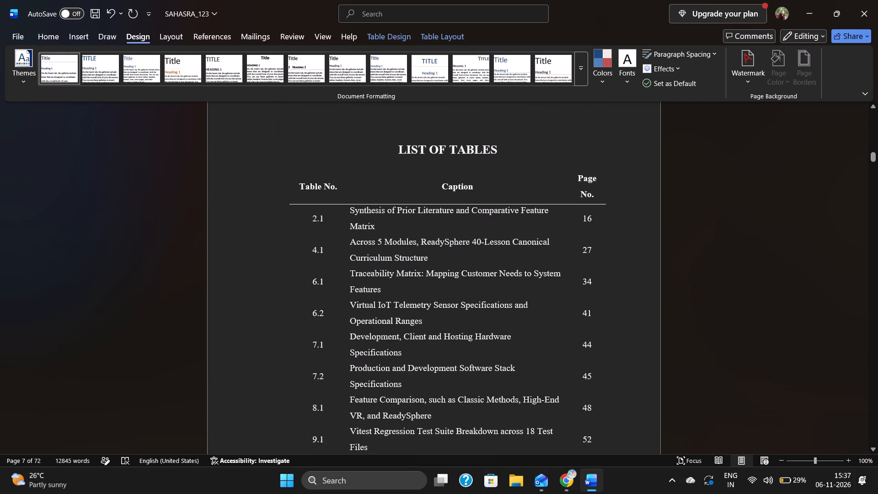
scroll(398, 240, "down", 1)
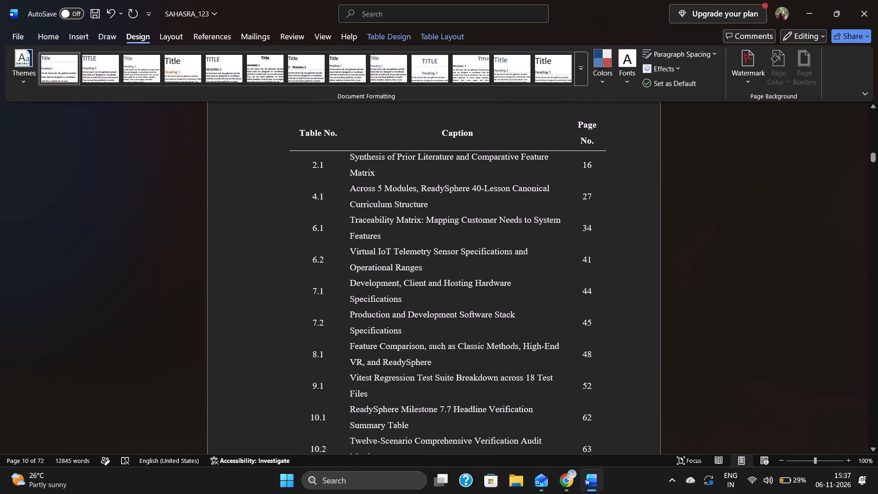
scroll(398, 240, "down", 1)
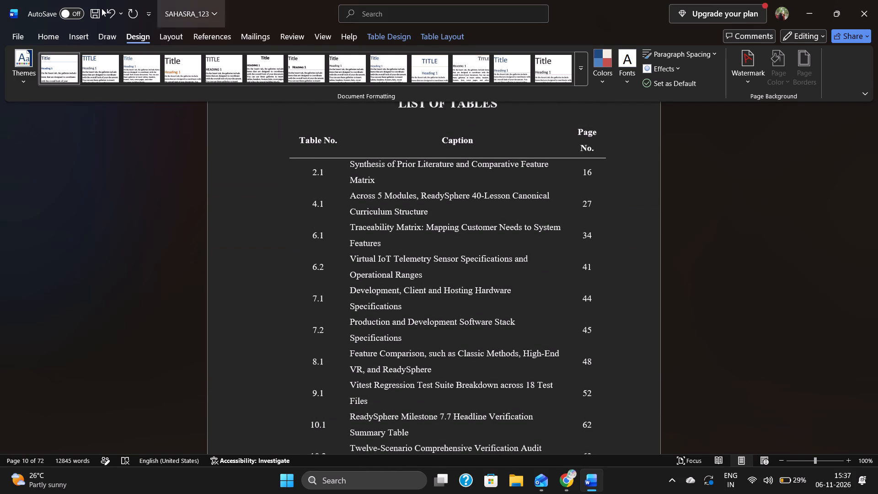
left_click(76, 41)
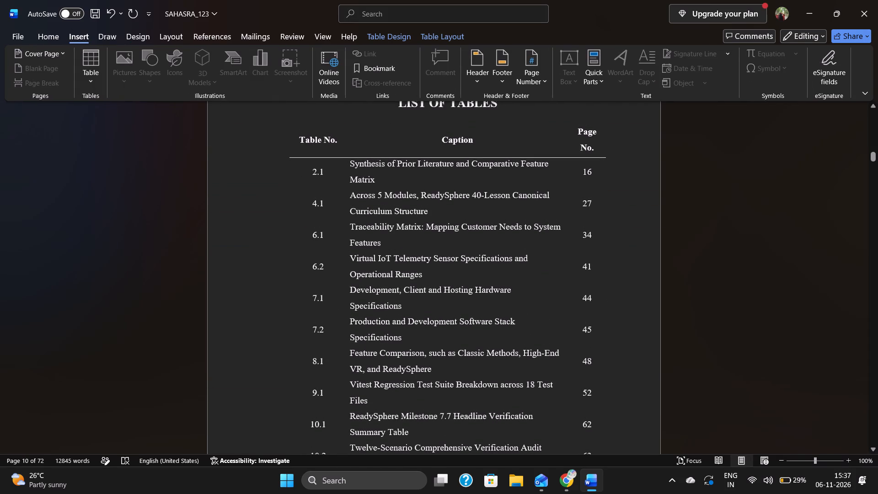
scroll(338, 311, "down", 7)
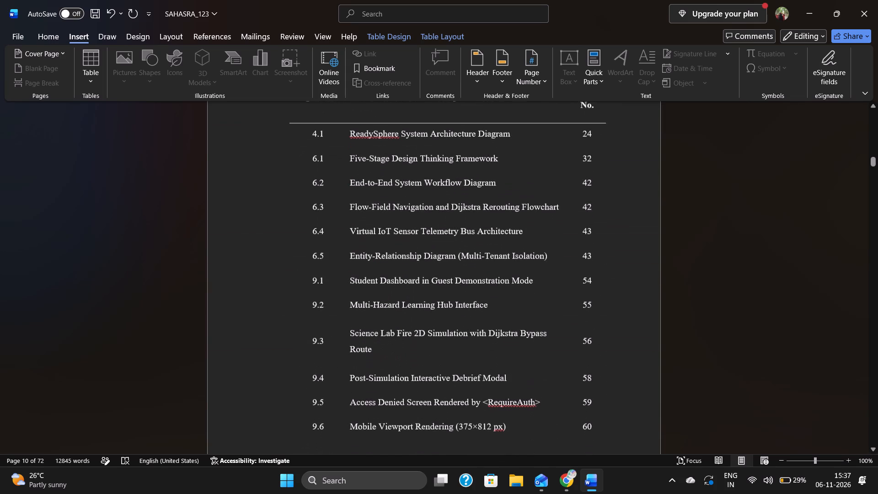
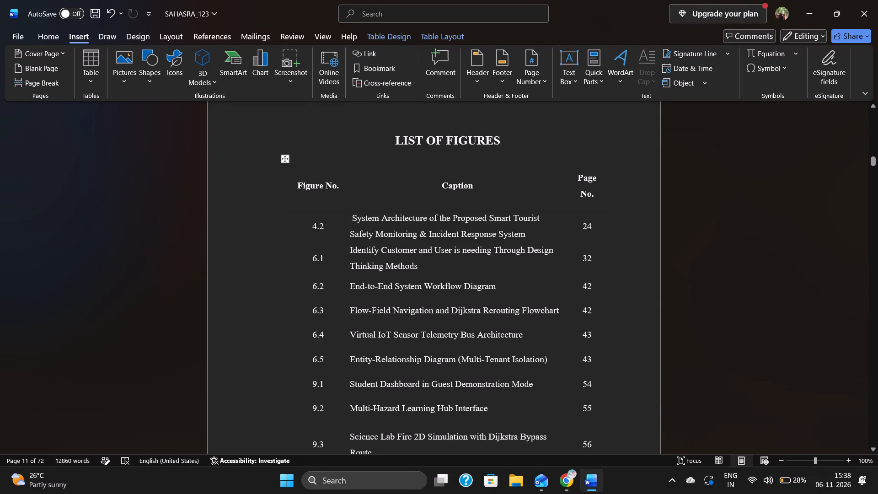
In the list of figures, insert a blank line below and above the caption of figure 4.2 to space out its row.
left_click(521, 244)
left_click(534, 241)
key("Return")
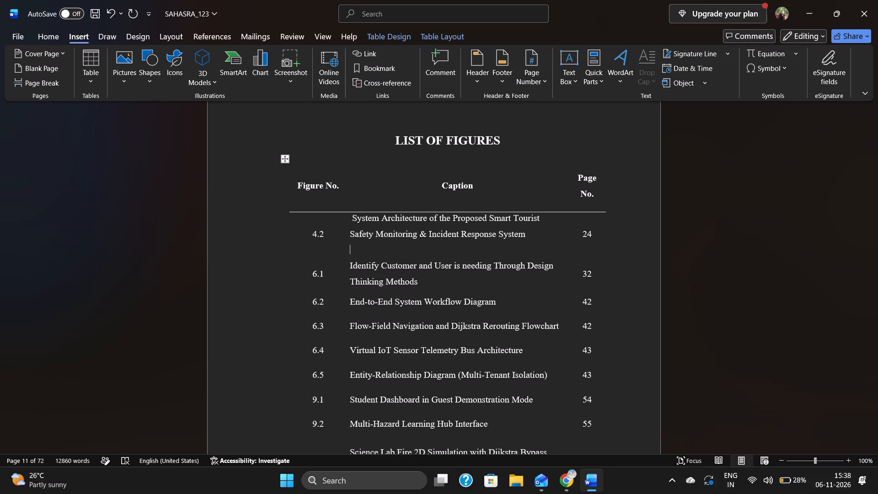
left_click(353, 216)
key("Return")
scroll(477, 276, "down", 1)
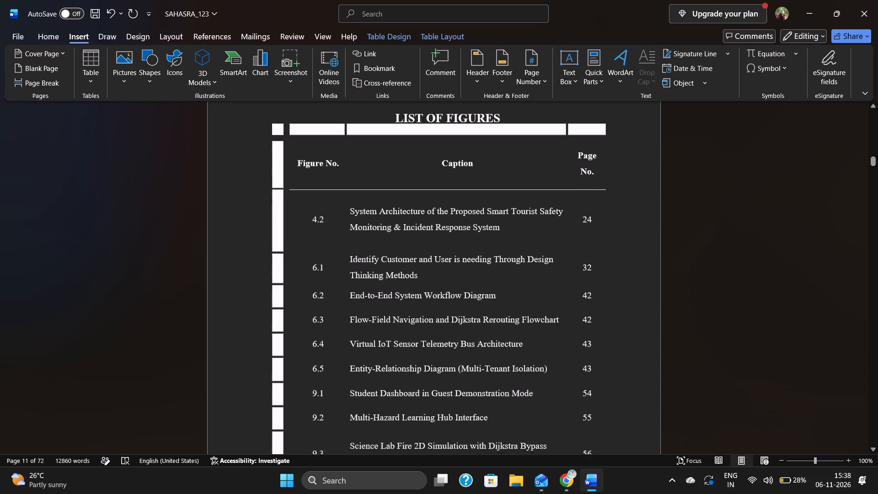
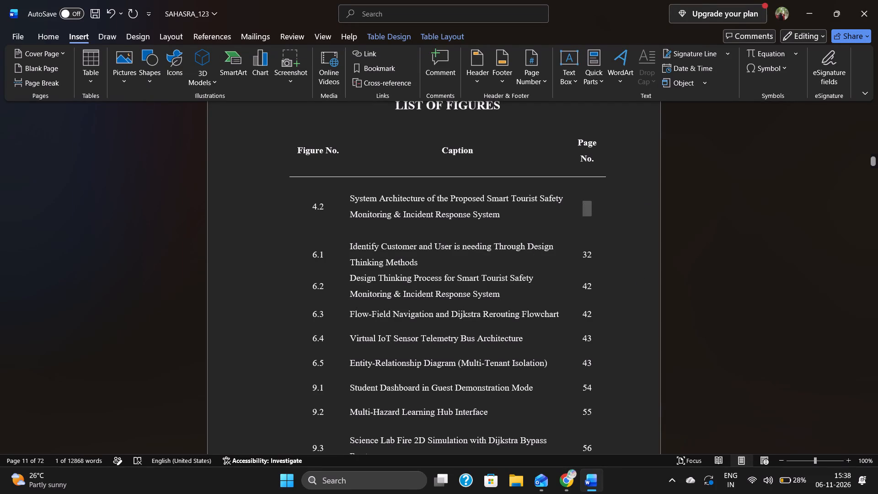
Complete the page number of figure 4.2 in the list of figures as 15.
type("5")
Insert a blank line below the caption of figure 6.1 in the list of figures to space out its row.
left_click(593, 252)
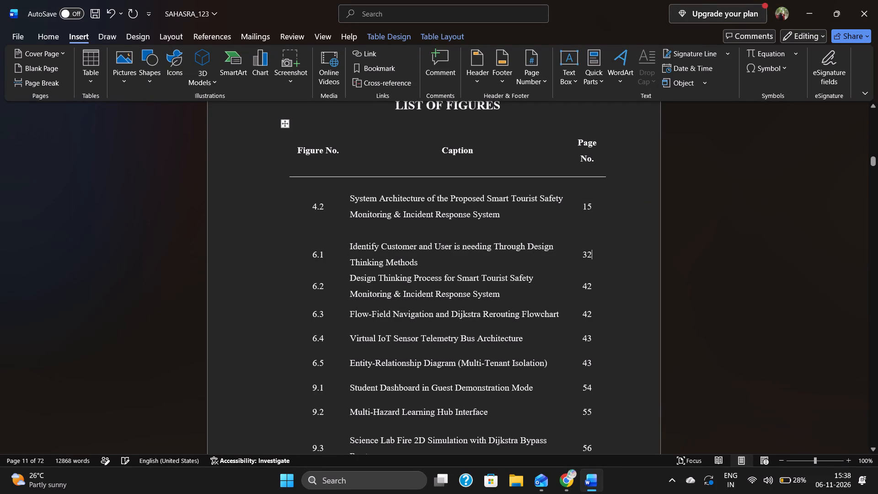
key("BackSpace")
left_click(429, 263)
key("Return")
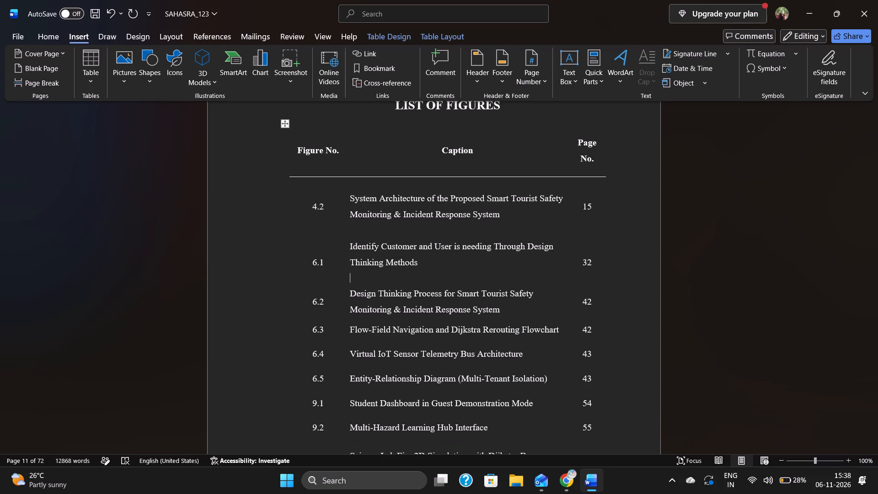
Set the page number of figure 6.1 in the list of figures to 22.
left_click(594, 264)
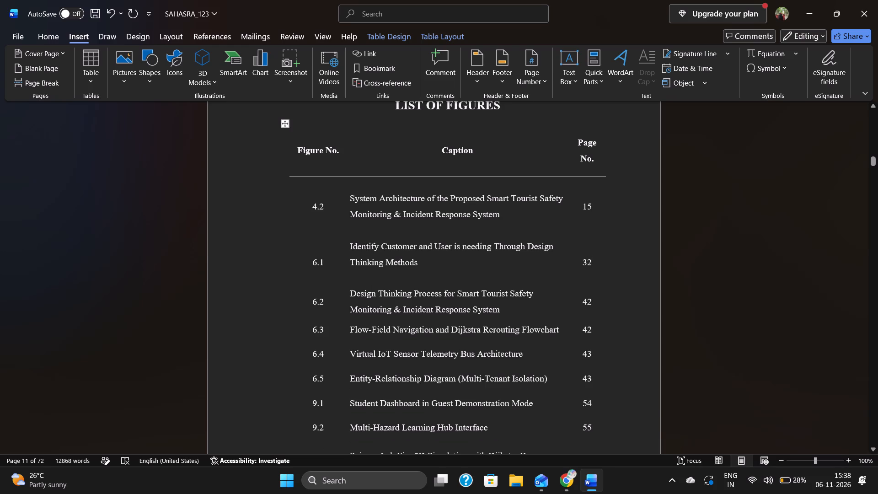
key("BackSpace")
type("22")
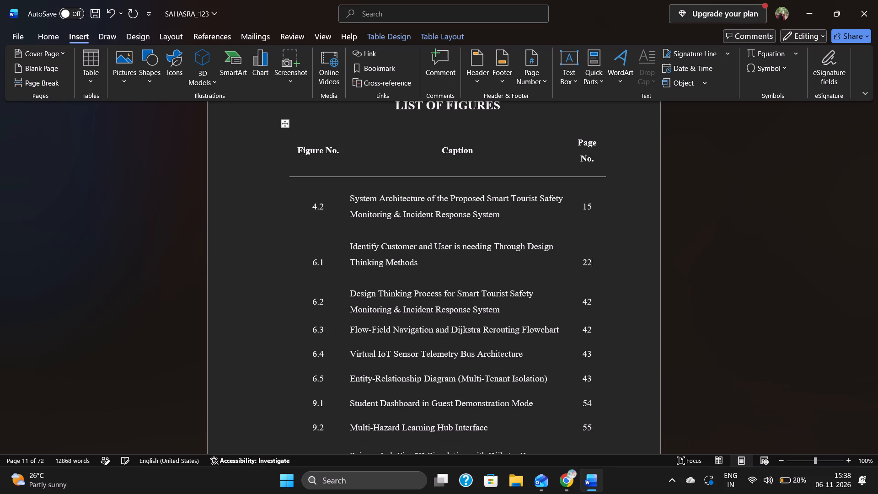
Replace the page number of figure 6.2 in the list of figures with a new number starting with 2.
left_click(595, 302)
key("BackSpace")
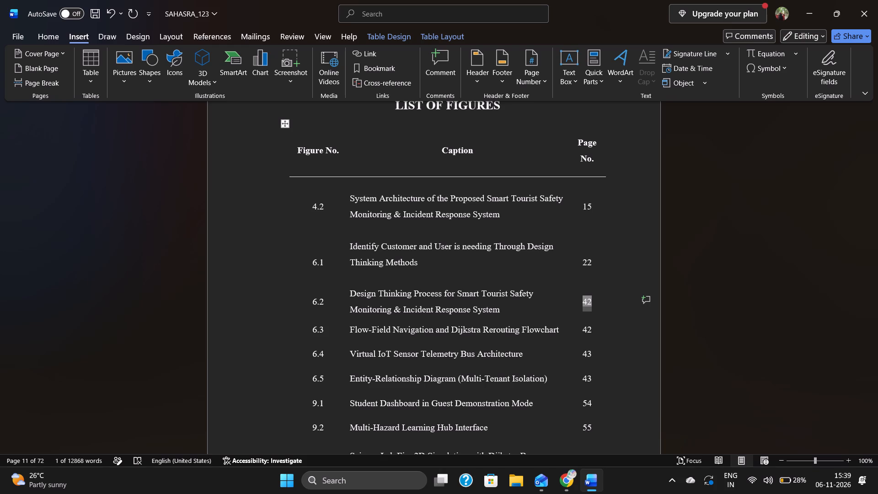
type("2")
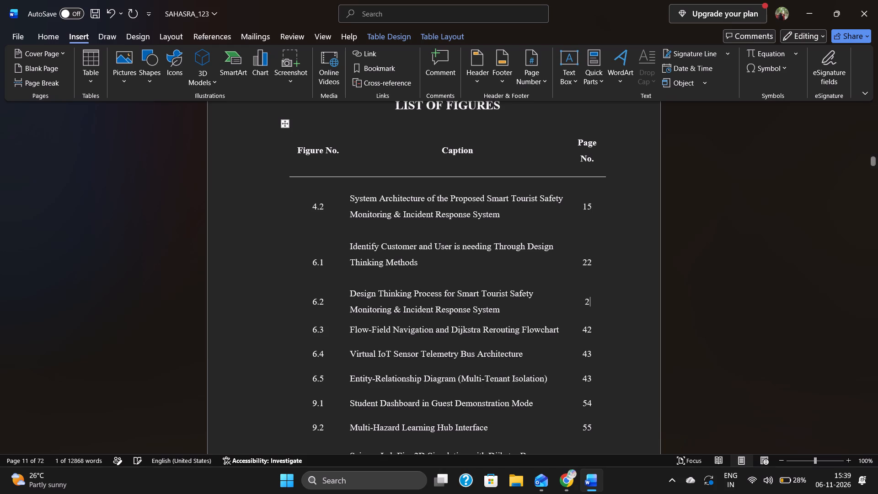
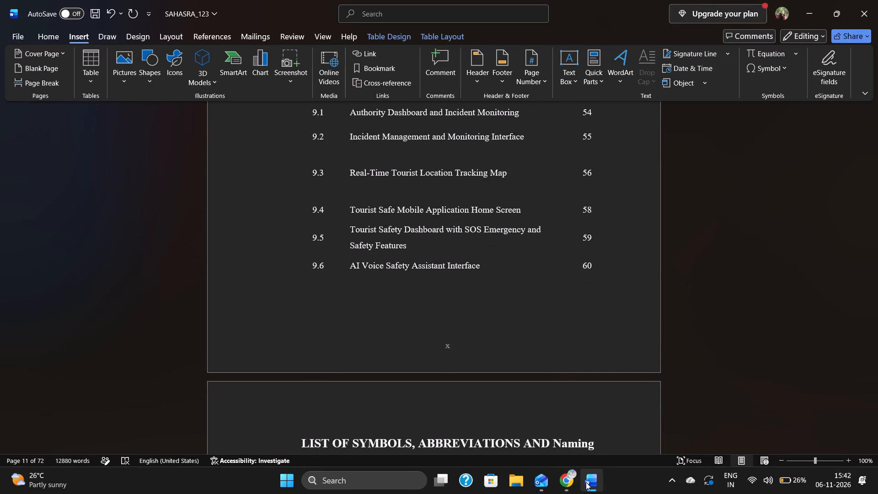
Review the captions and page numbers in the list of figures and the preceding list of tables.
left_click(458, 335)
scroll(458, 335, "up", 2)
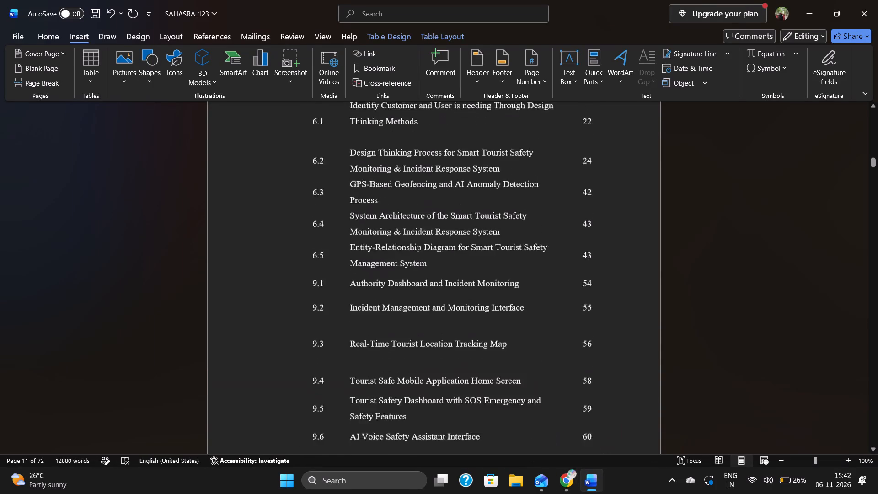
scroll(458, 335, "up", 7)
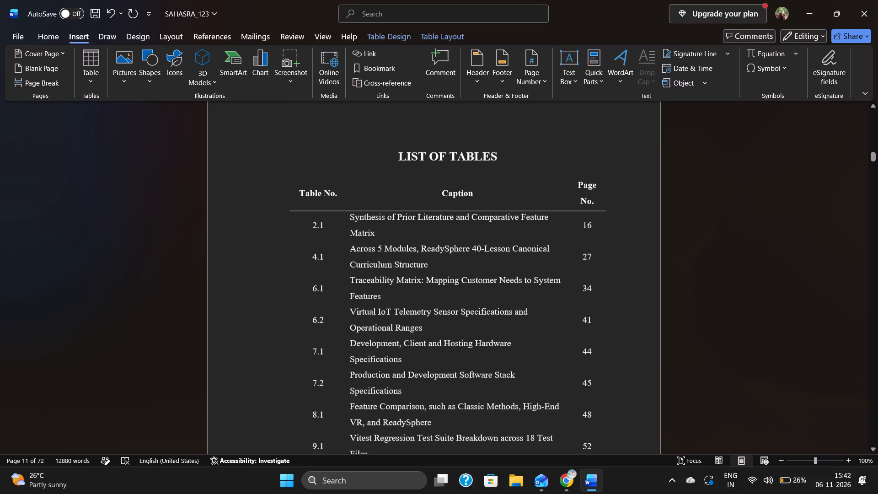
scroll(458, 335, "down", 9)
scroll(458, 335, "up", 1)
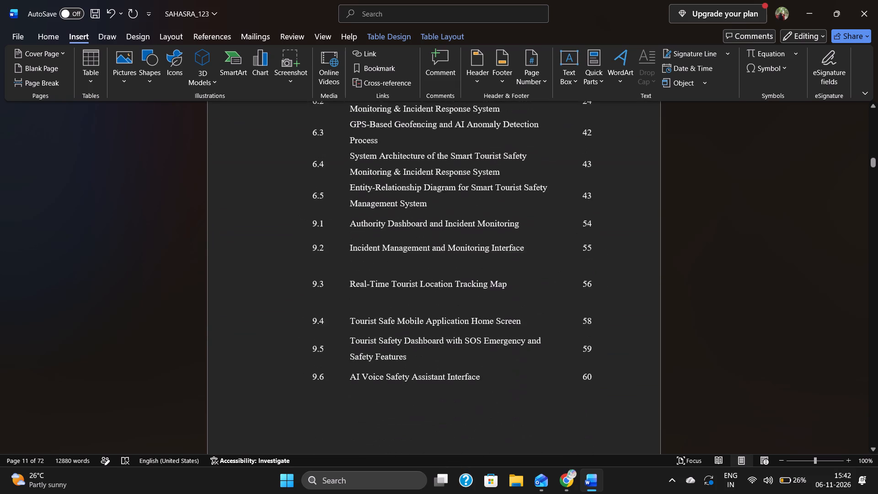
scroll(458, 335, "up", 2)
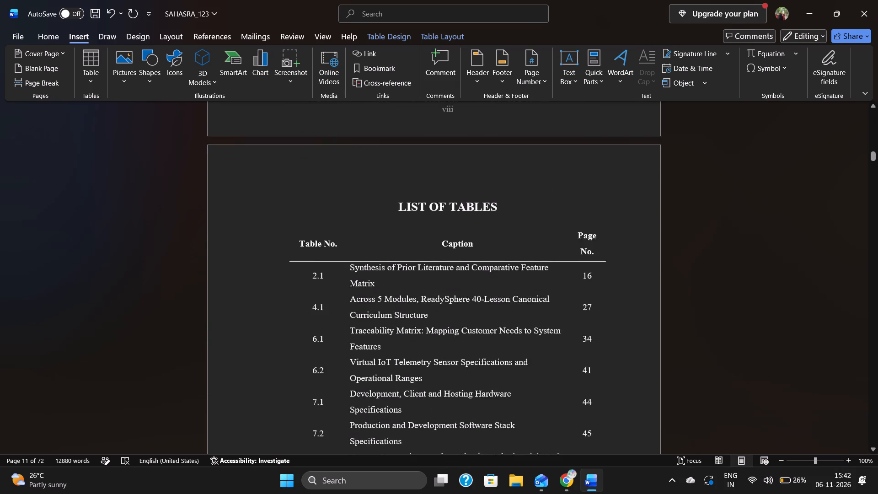
scroll(458, 335, "up", 1)
scroll(521, 396, "up", 1)
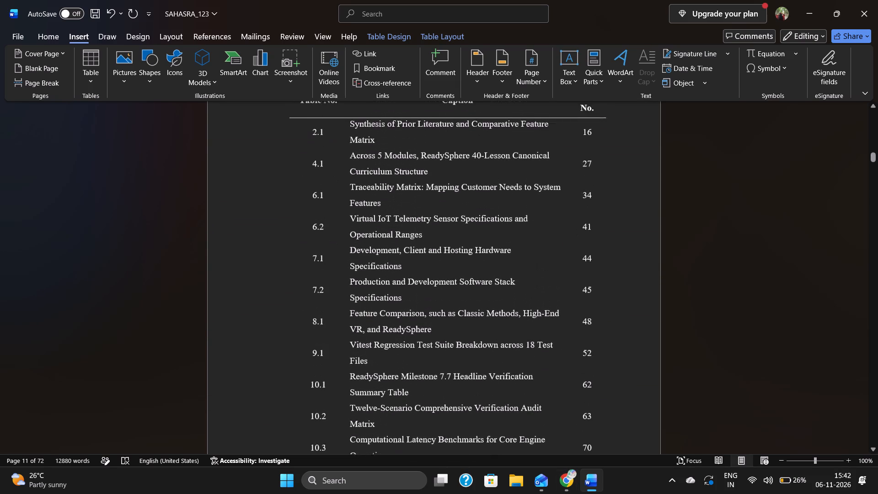
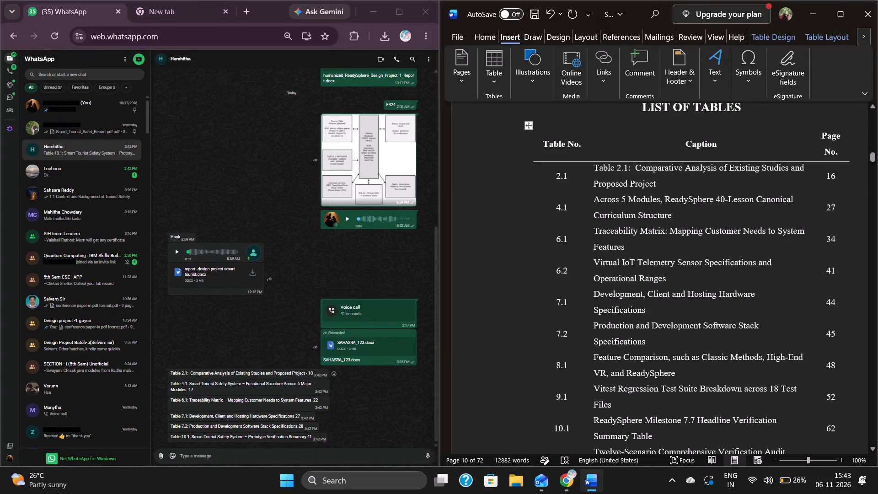
Clear the page number of table 2.1 in the list of tables for replacement.
left_click(839, 177)
key("BackSpace")
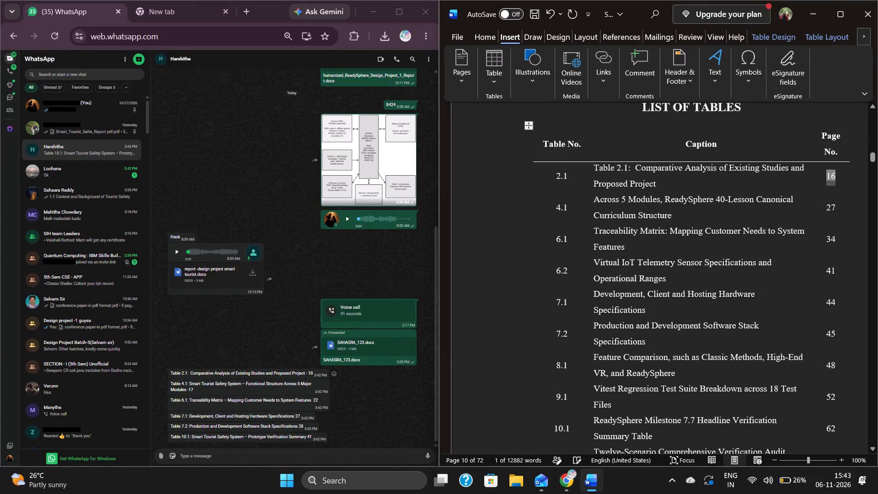
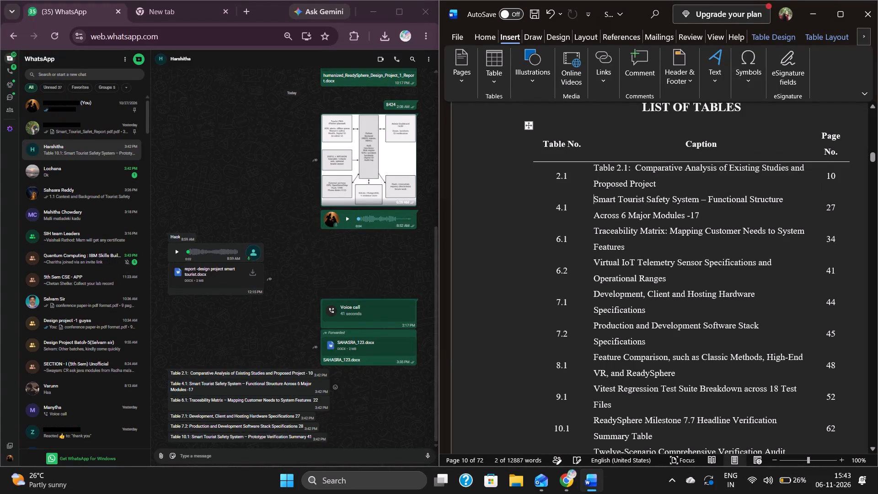
Remove the "Table 2.1:" prefix from the caption of table 2.1 in the list of tables.
left_click(632, 171)
key("BackSpace")
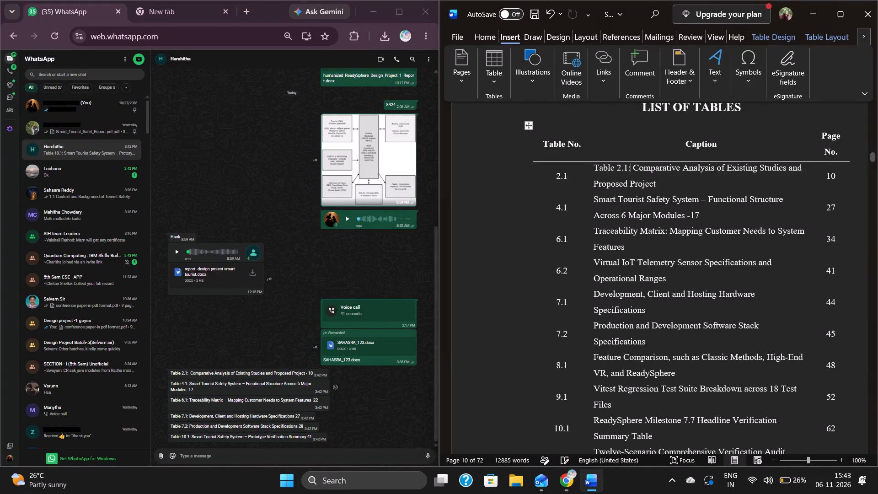
key("BackSpace")
key("BackSpace")
key("BackSpace")
key("BackSpace")
key("BackSpace")
key("BackSpace")
key("BackSpace")
key("BackSpace")
key("BackSpace")
key("BackSpace")
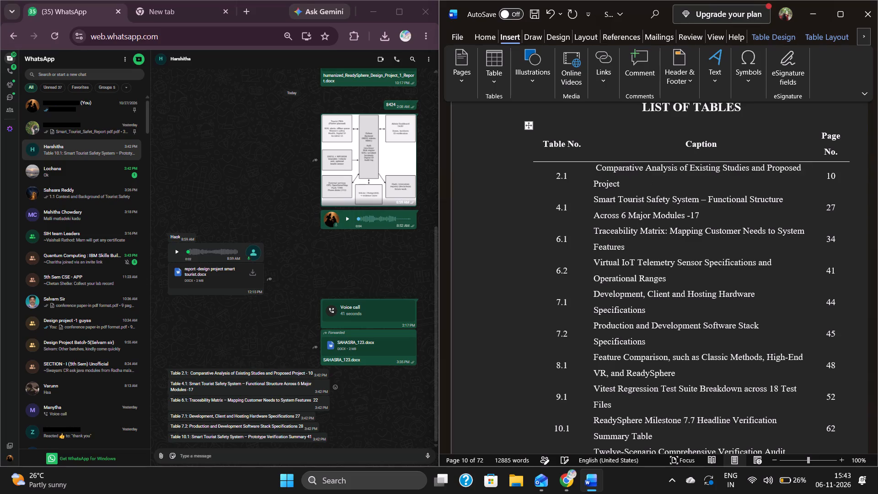
Delete the trailing "-17" from the caption of table 4.1 in the list of tables.
left_click(701, 213)
key("BackSpace")
key("BackSpace")
key("BackSpace")
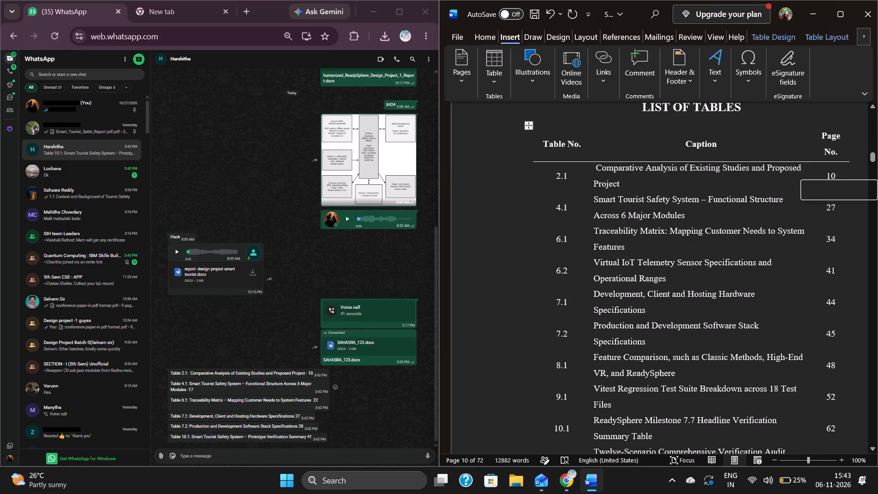
Set the page number of table 4.1 in the list of tables to 17.
left_click(830, 209)
key("BackSpace")
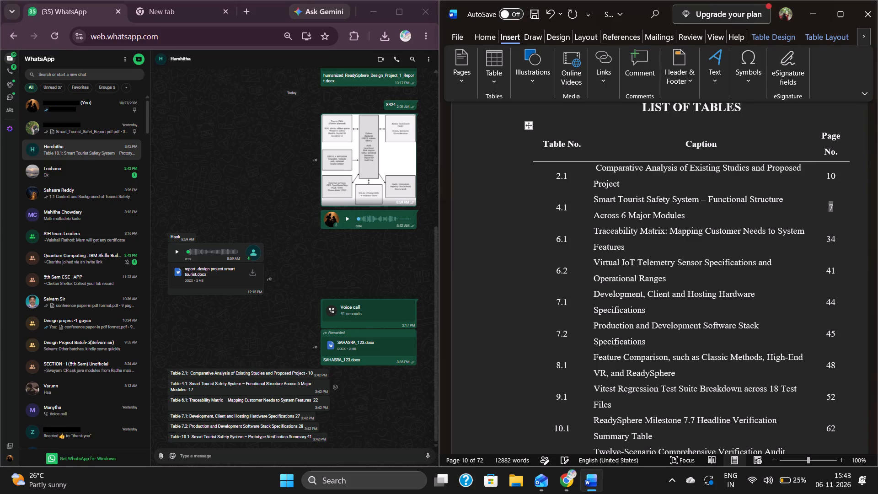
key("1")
Place the text cursor at the end of the caption of table 6.1 in the list of tables.
left_click(728, 247)
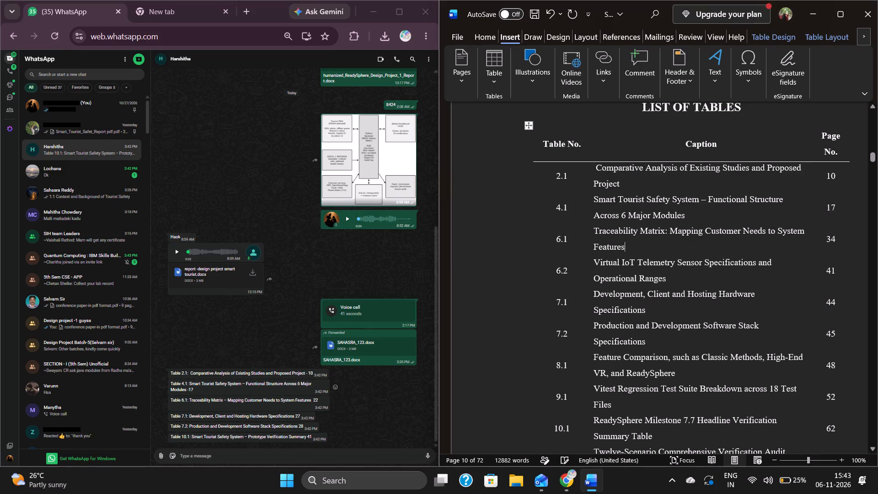
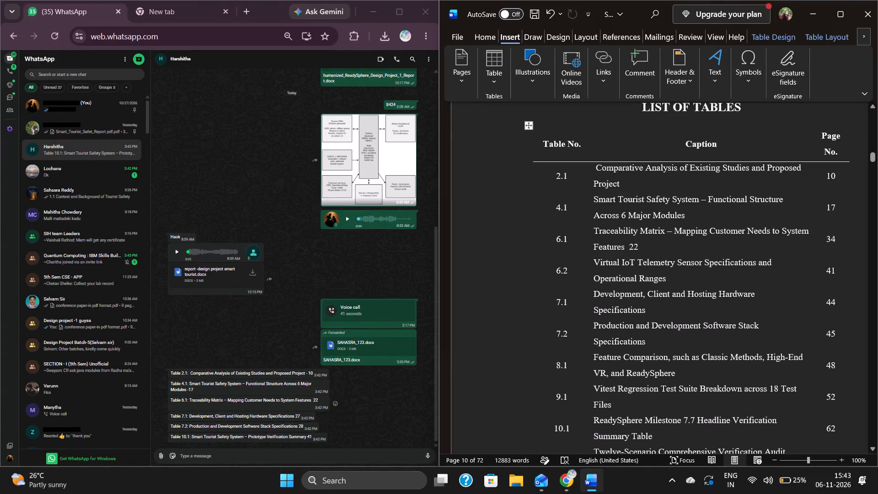
Delete the stray page number at the end of the Table 6.1 Traceability Matrix caption in the list of tables.
left_click(643, 247)
key("BackSpace")
key("BackSpace")
Open the page number of the Table 6.1 entry in the list of tables for editing.
left_click(840, 236)
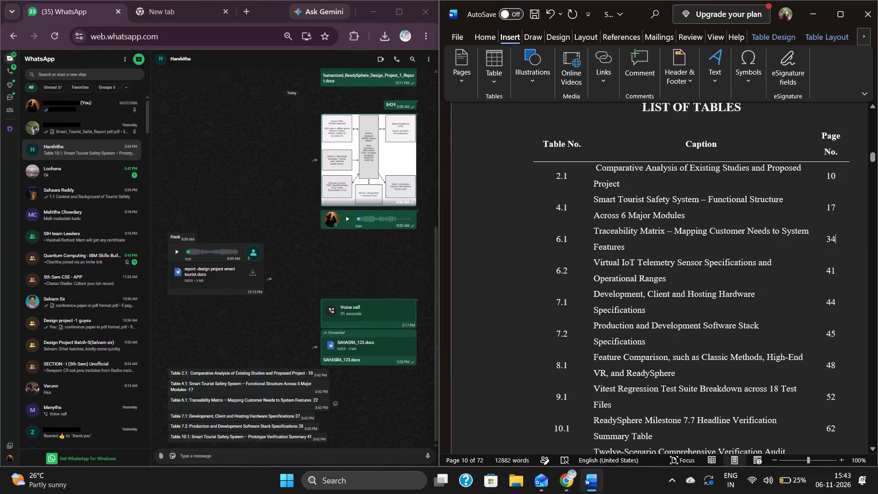
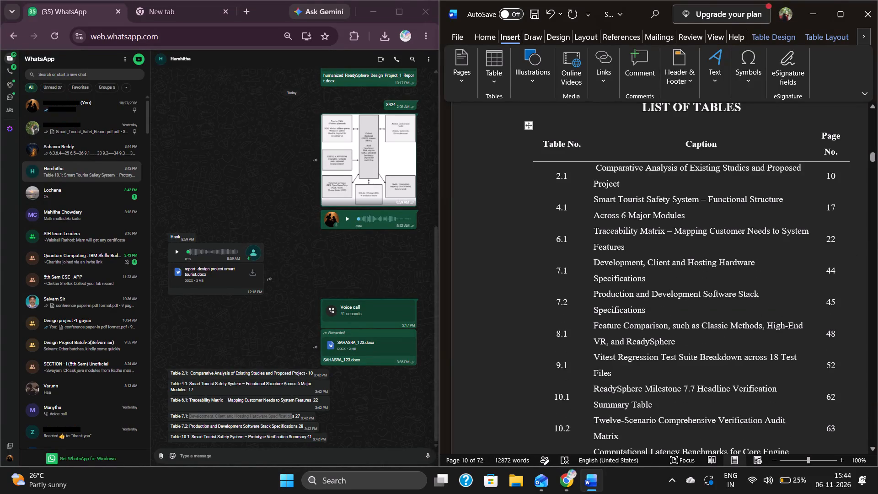
Set the page number of the Table 7.1 hardware specifications entry in the list of tables to 27.
key("BackSpace")
type("27")
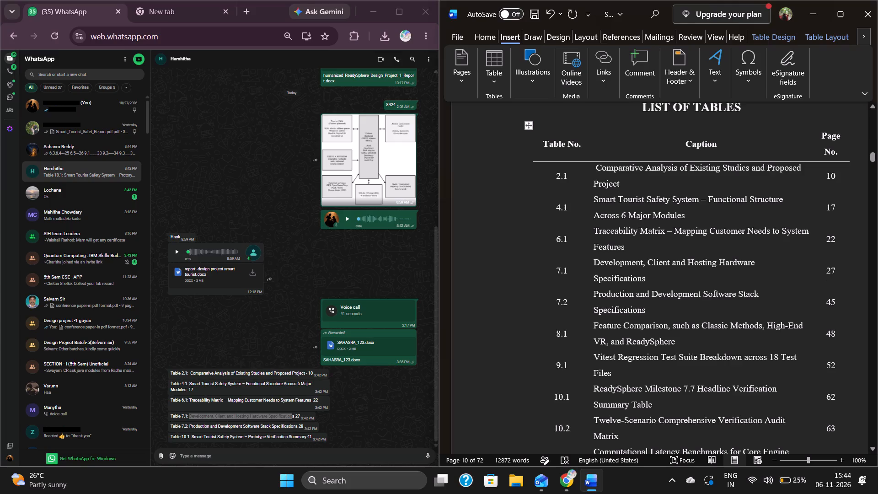
Place the text cursor at the end of the Table 7.2 caption, Production and Development Software Stack Specifications.
left_click(646, 311)
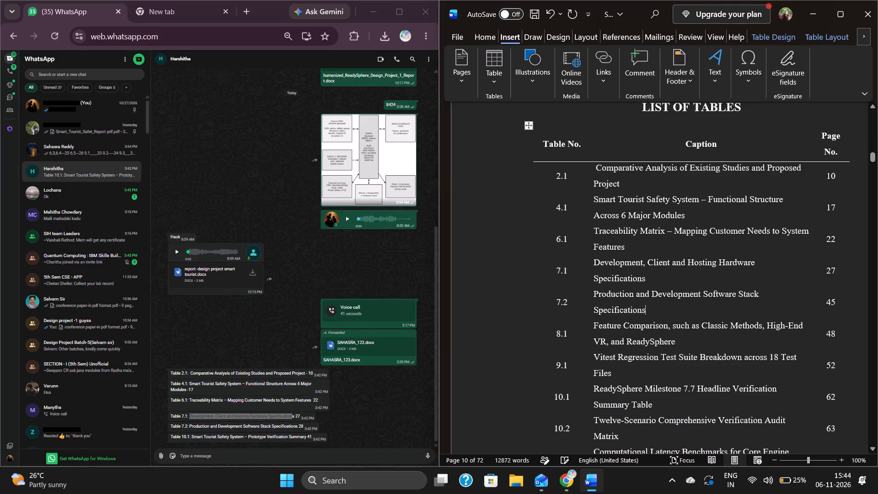
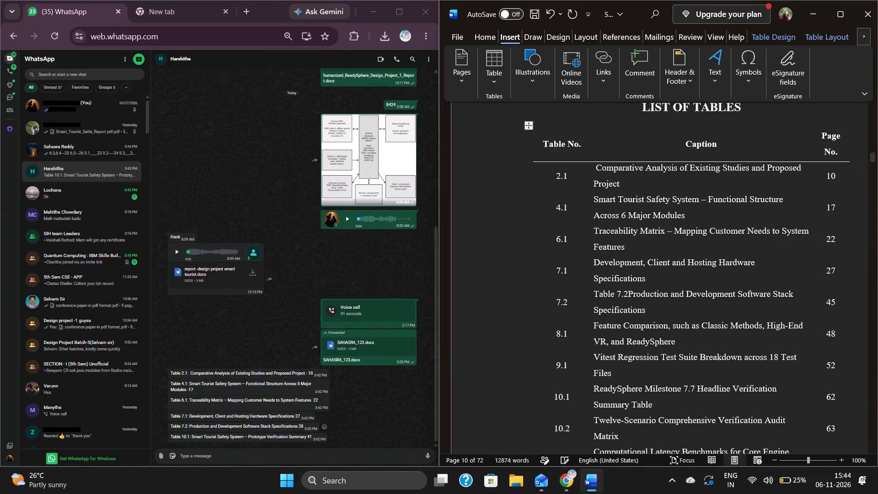
Delete the "Table 7.2" prefix from the Production and Development Software Stack Specifications caption in the list of tables.
key("BackSpace")
key("BackSpace")
key("BackSpace")
key("BackSpace")
key("BackSpace")
key("BackSpace")
key("BackSpace")
key("BackSpace")
key("BackSpace")
key("BackSpace")
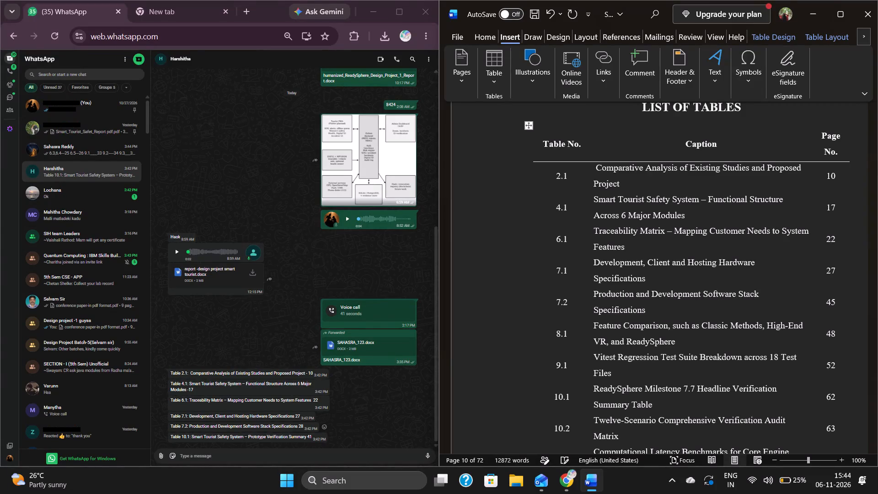
Clear the page number of the 7.2 software stack entry in the list of tables.
left_click(837, 301)
key("BackSpace")
key("BackSpace")
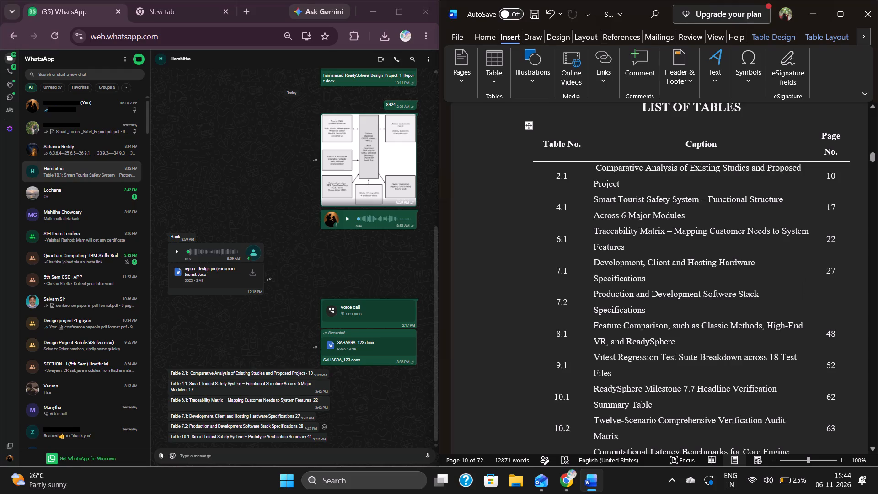
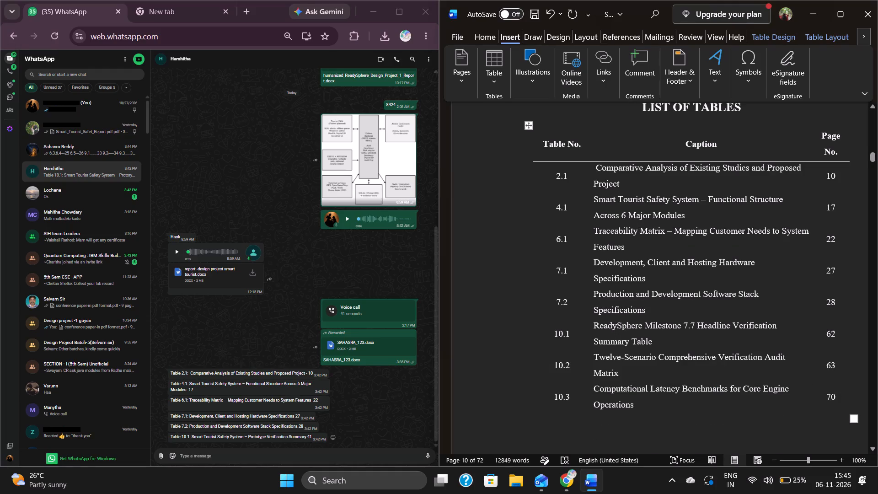
Replace the 10.1 caption in the list of tables with the copied "Table 10.1: Smart Tourist Safety System – Prototype Verification Summary", without its trailing page number.
left_click_drag(655, 344, 595, 330)
key("ctrl+v")
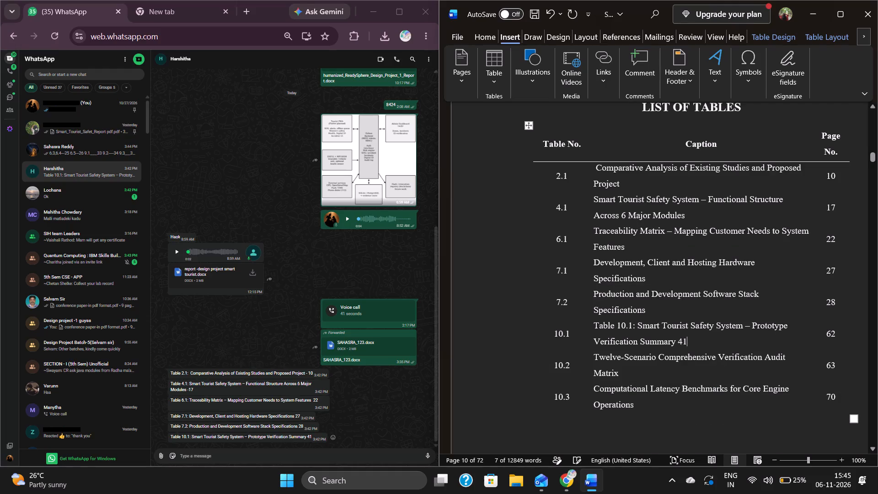
key("BackSpace")
key("BackSpace")
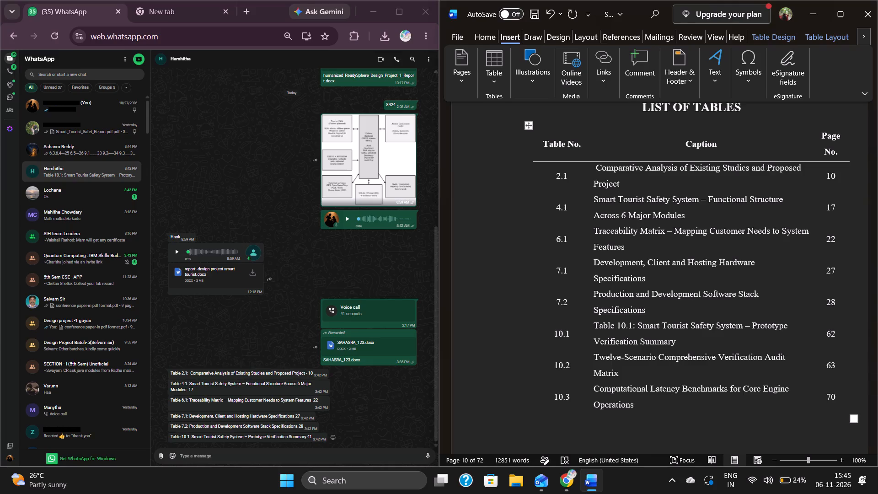
Set the page number of the 10.1 entry in the list of tables to 41.
left_click(835, 331)
key("BackSpace")
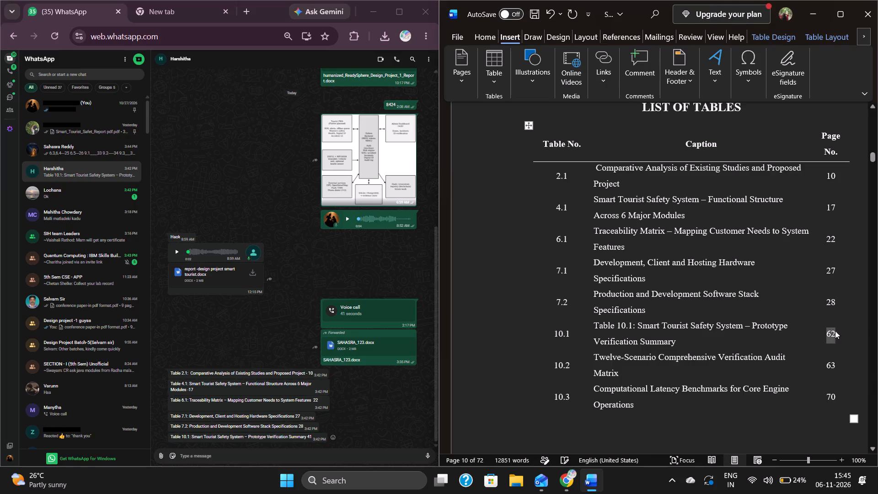
key("BackSpace")
type("41")
Delete the "Table 10.1:" prefix from the Smart Tourist Safety System – Prototype Verification Summary caption in the list of tables.
left_click(639, 328)
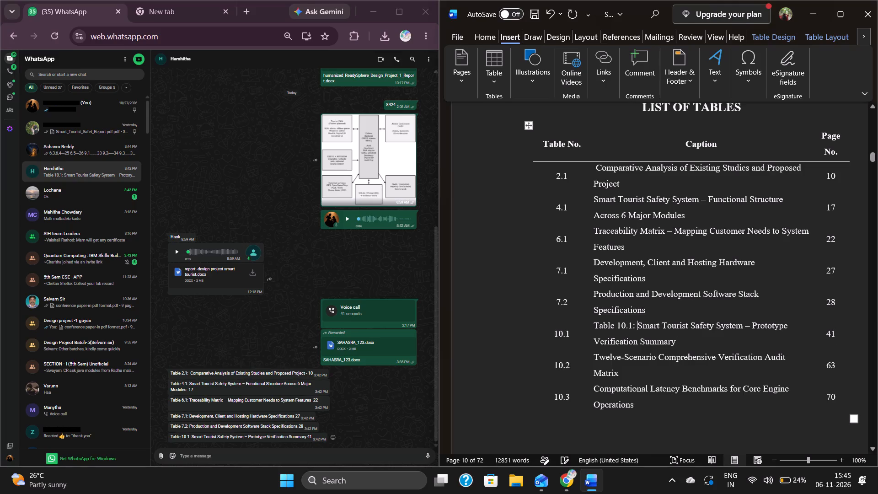
key("BackSpace")
key("BackSpace")
key("BackSpace")
key("BackSpace")
key("BackSpace")
key("BackSpace")
key("BackSpace")
key("BackSpace")
key("BackSpace")
key("BackSpace")
key("BackSpace")
key("BackSpace")
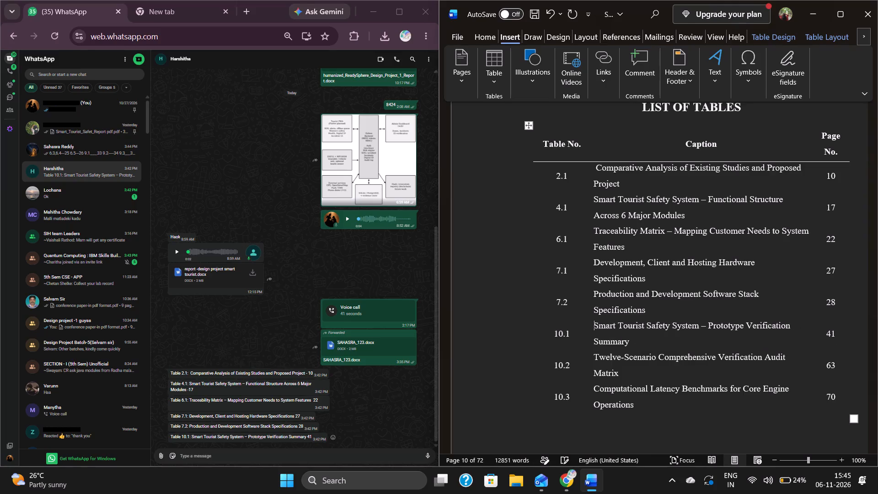
Delete the 10.2 and 10.3 rows from the list of tables.
left_click_drag(554, 363, 680, 359)
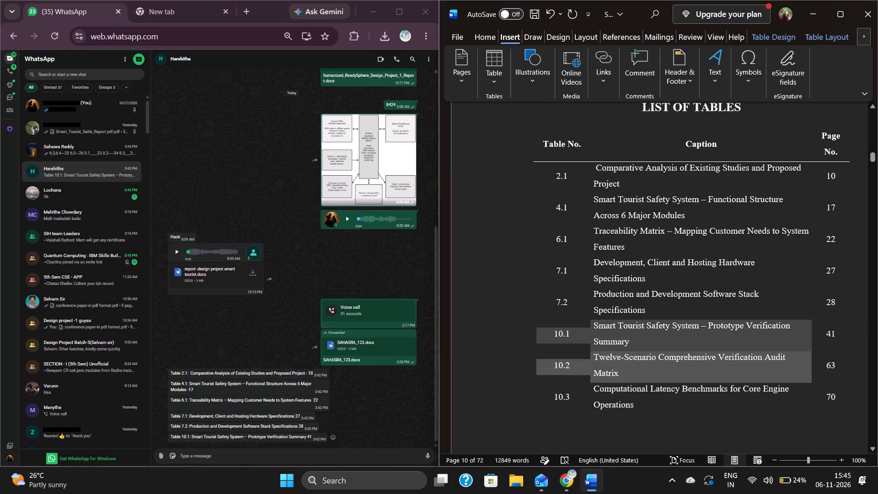
left_click_drag(680, 359, 863, 386)
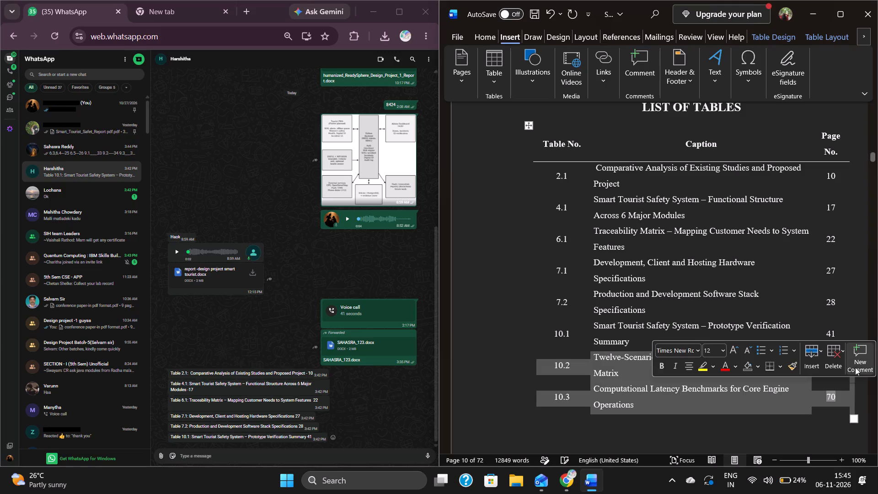
left_click(835, 363)
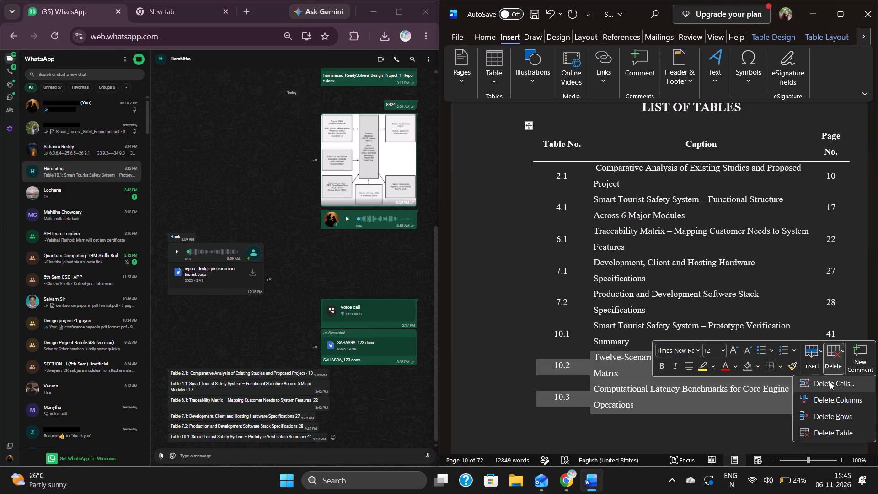
left_click(828, 418)
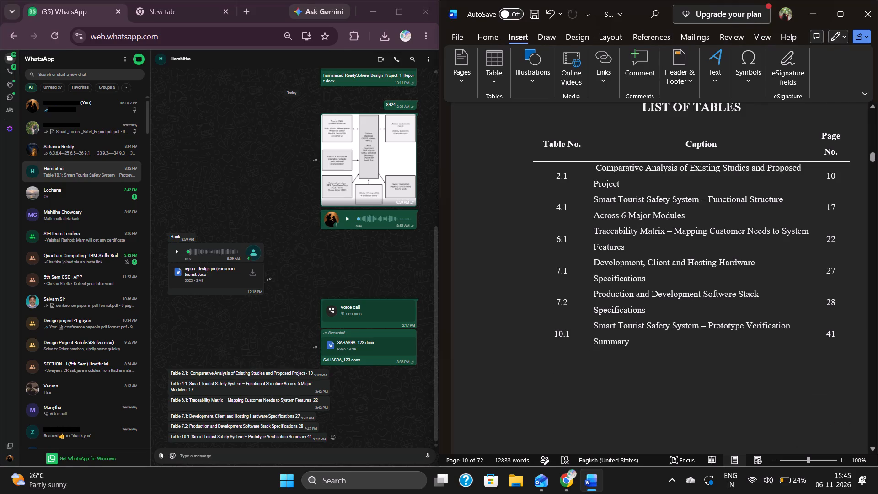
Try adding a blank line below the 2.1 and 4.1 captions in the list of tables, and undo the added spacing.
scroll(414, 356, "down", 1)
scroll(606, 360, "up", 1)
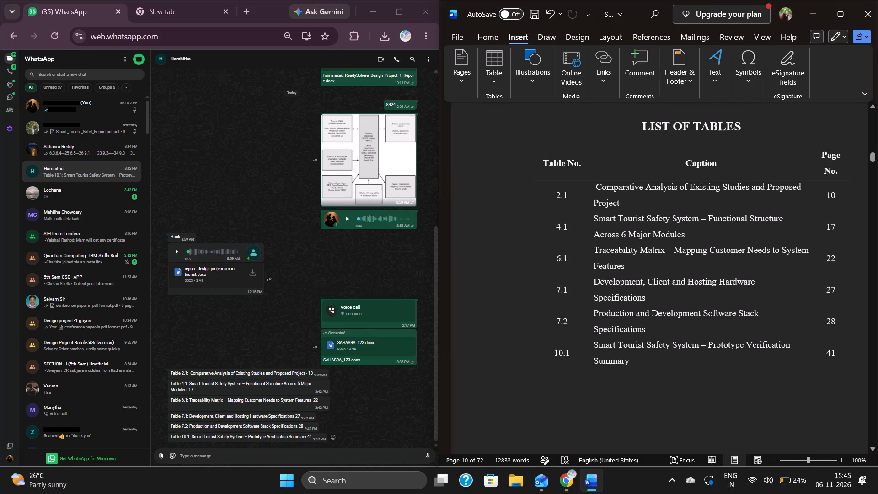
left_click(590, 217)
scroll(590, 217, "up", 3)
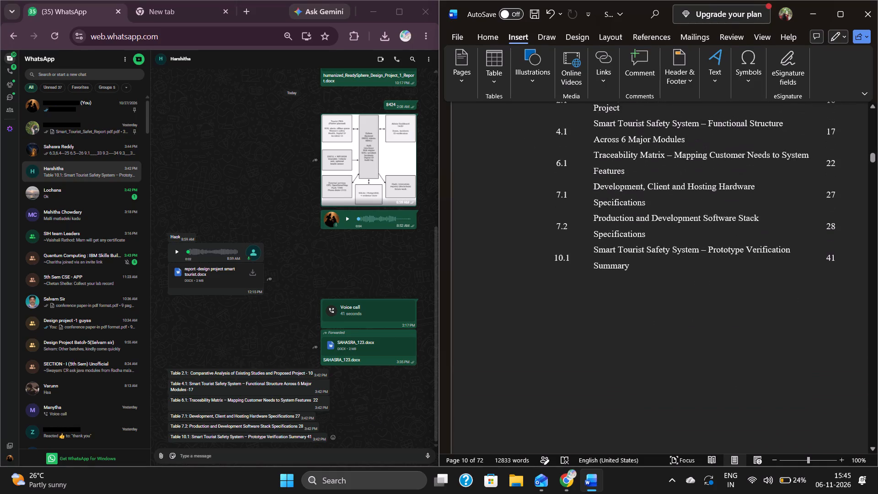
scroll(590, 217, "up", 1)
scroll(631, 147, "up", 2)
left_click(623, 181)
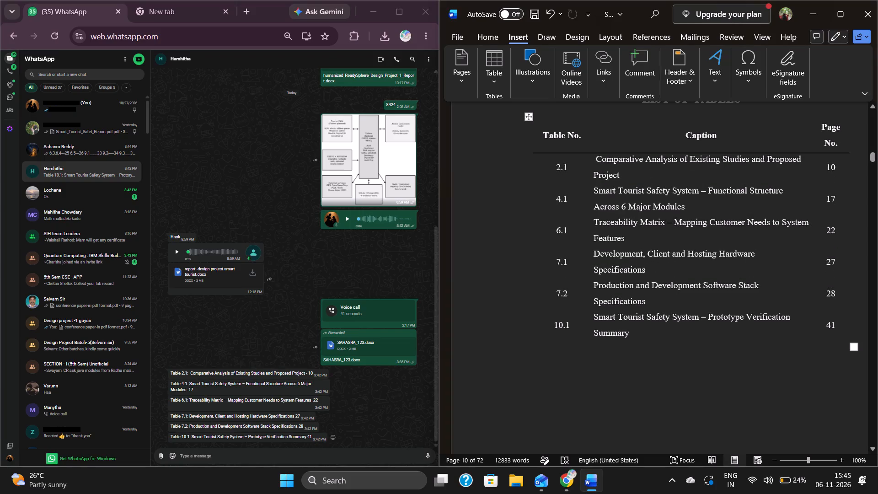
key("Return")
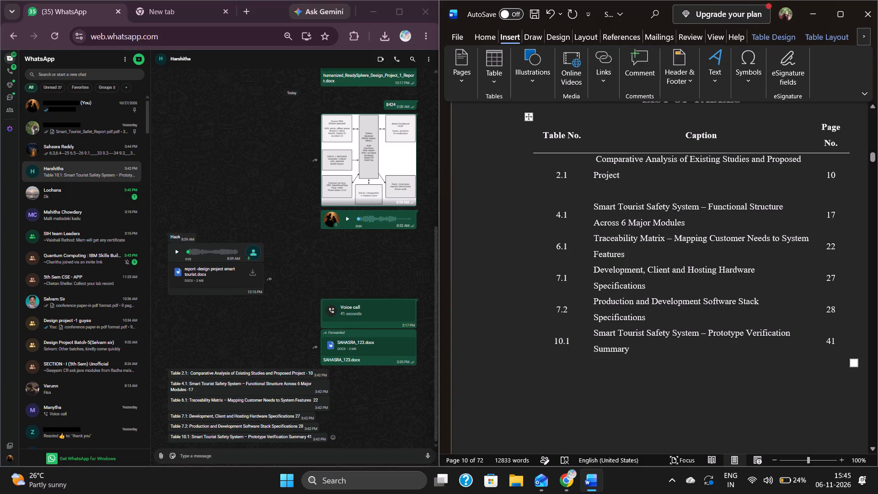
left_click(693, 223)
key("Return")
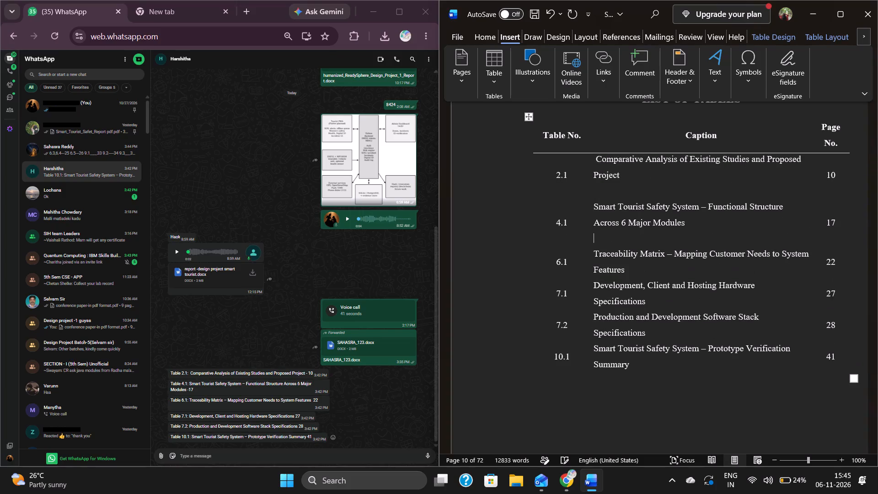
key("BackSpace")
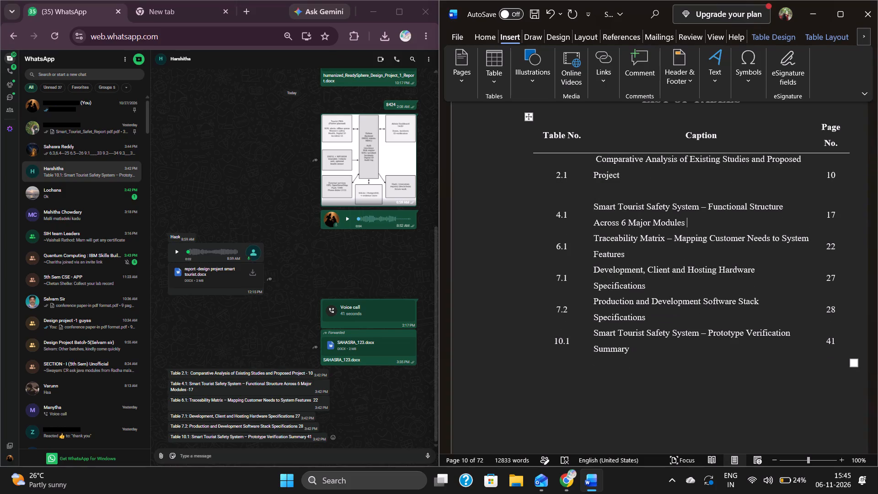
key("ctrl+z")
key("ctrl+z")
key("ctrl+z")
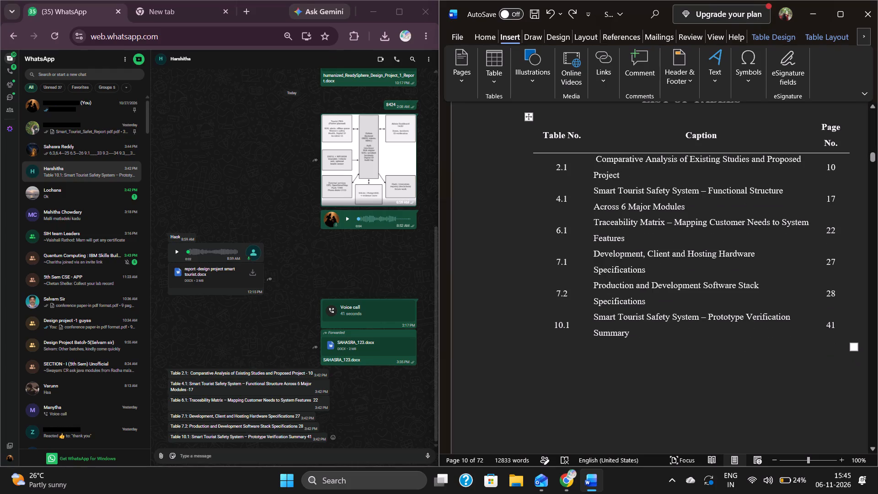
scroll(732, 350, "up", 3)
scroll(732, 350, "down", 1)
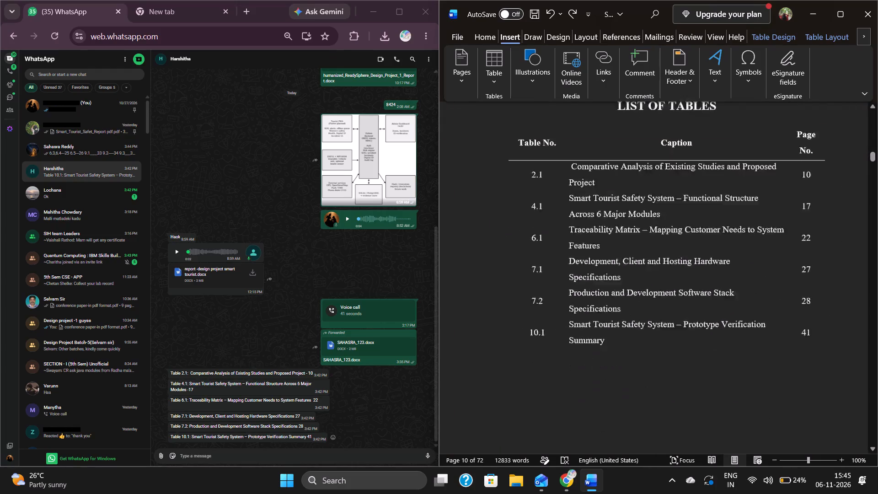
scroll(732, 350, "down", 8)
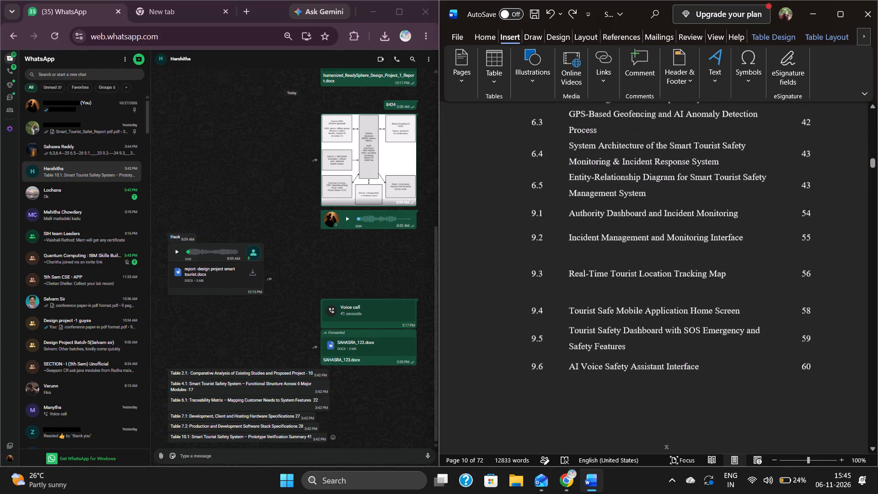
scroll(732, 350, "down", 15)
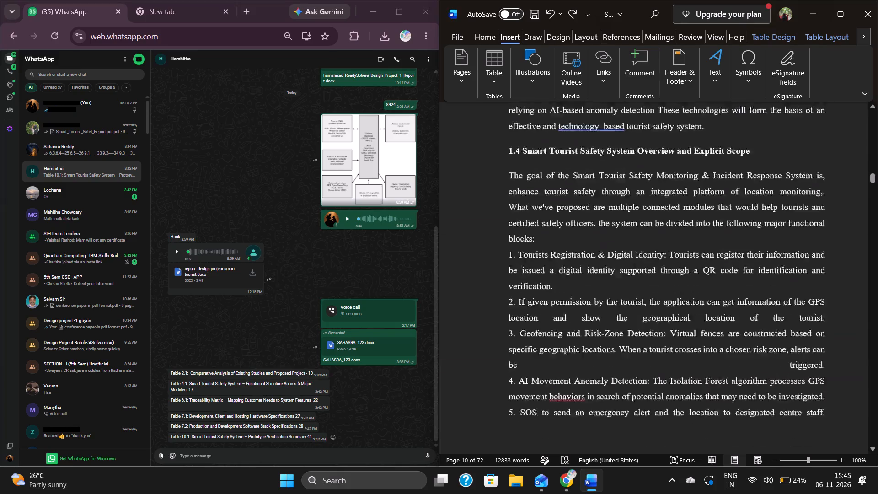
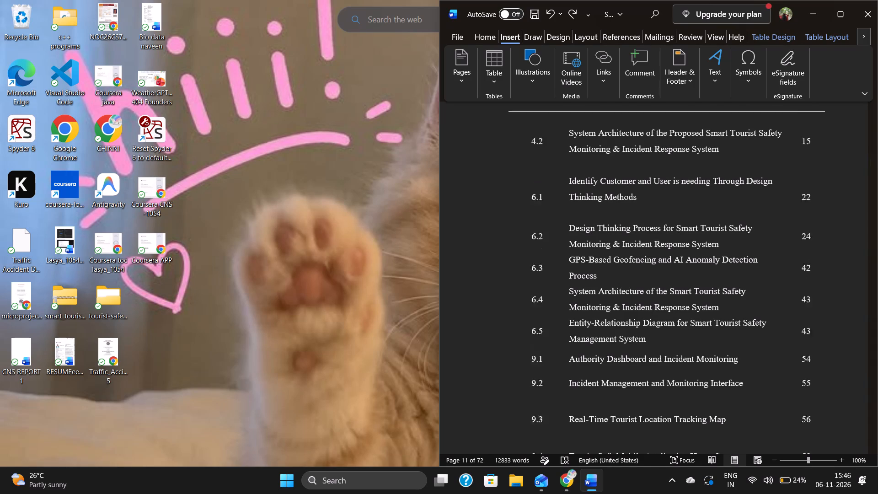
Set the page number of the 6.3 GPS-Based Geofencing entry in the list of figures to 25.
scroll(816, 123, "up", 1)
left_click(815, 180)
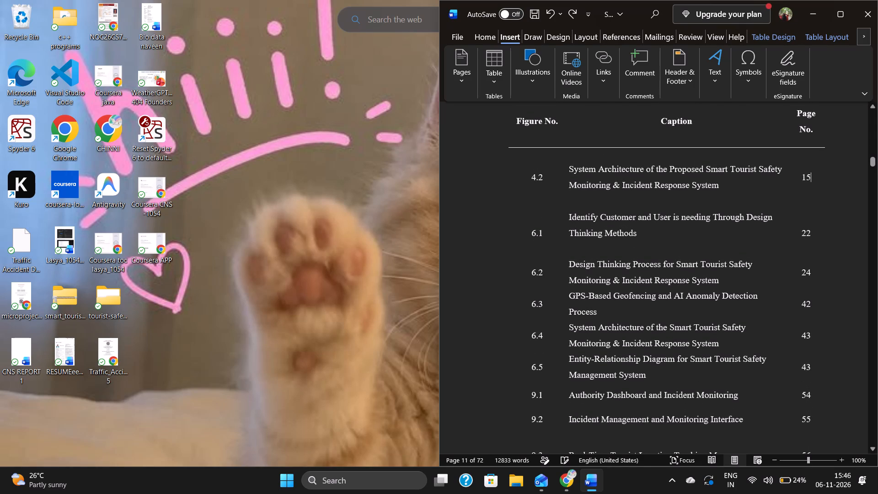
left_click(819, 303)
key("BackSpace")
type("25")
key("BackSpace")
key("4")
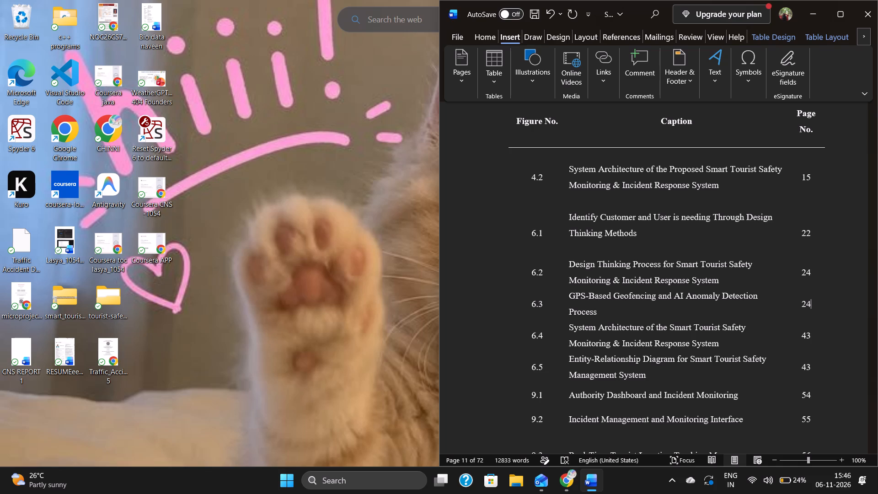
key("BackSpace")
key("5")
Set the page numbers in the list of figures to 25 for the 6.4 entry and 26 for the 6.5 entry.
left_click(813, 332)
key("BackSpace")
type("25")
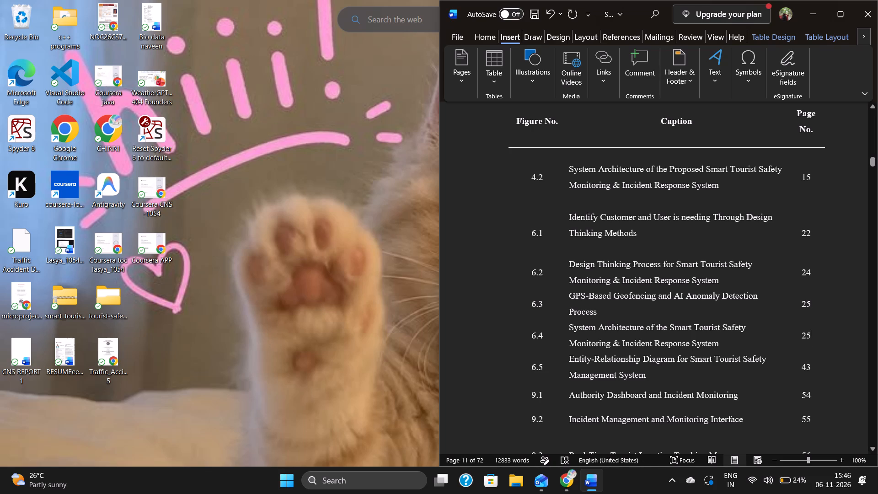
left_click(810, 369)
key("BackSpace")
type("26")
Set the page numbers in the list of figures to 33 for the 9.1 entry and 34 for the 9.2 entry.
left_click(817, 397)
key("BackSpace")
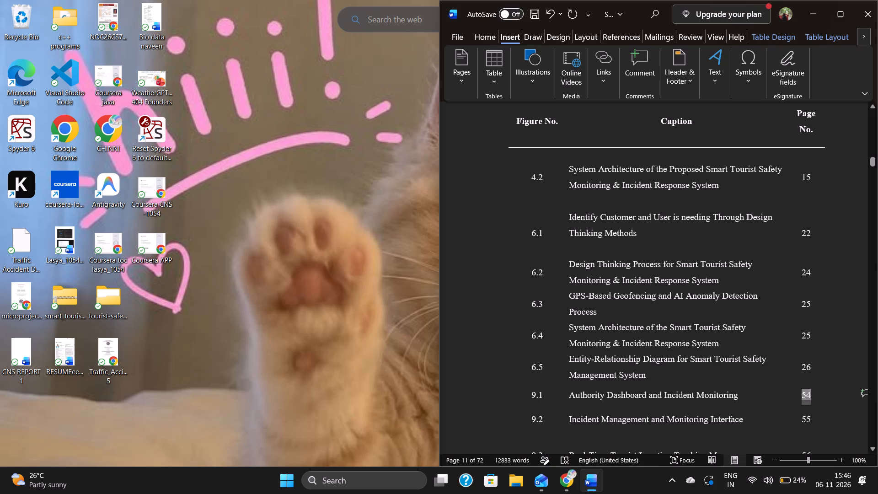
type("33")
left_click(813, 418)
type("35")
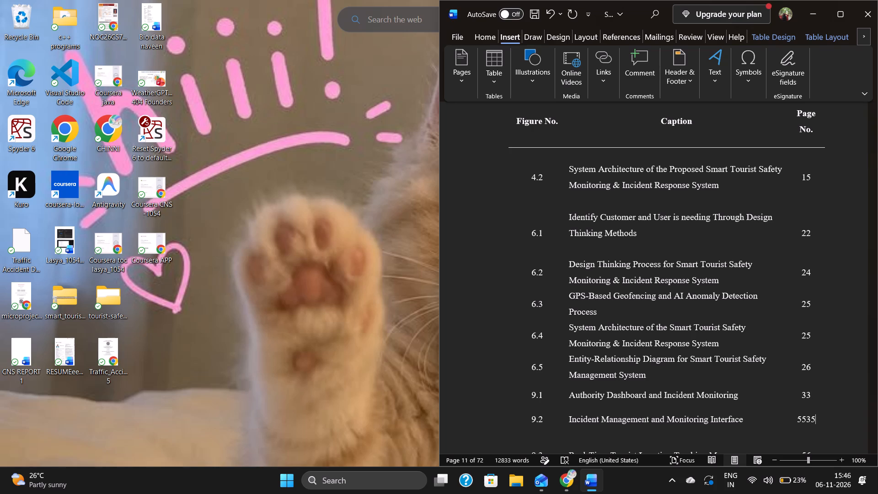
key("BackSpace")
key("BackSpace")
key("BackSpace")
type("34")
Set the page number of the 9.3 Real-Time Tourist Location Tracking Map entry in the list of figures to 35.
scroll(813, 418, "down", 1)
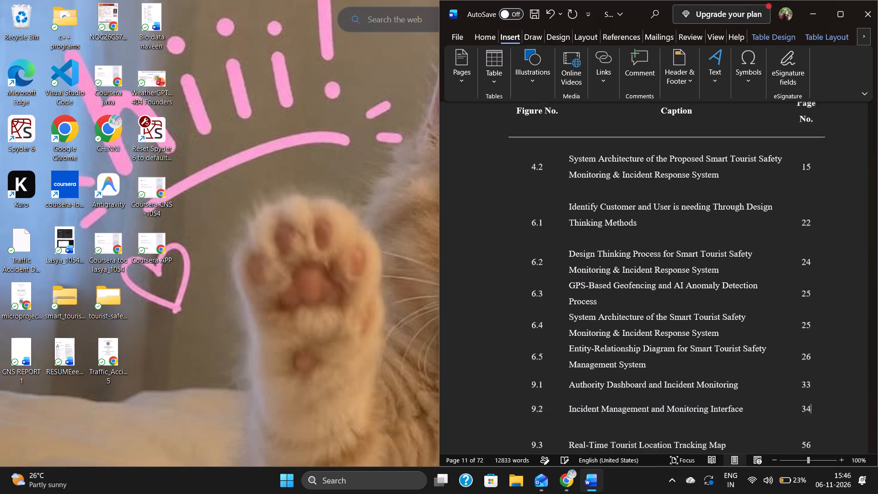
scroll(813, 418, "down", 1)
left_click(812, 379)
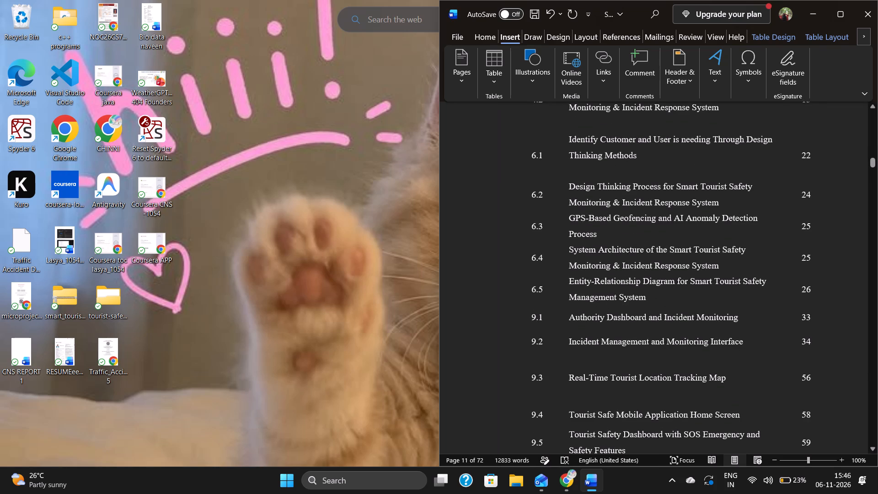
key("BackSpace")
type("35")
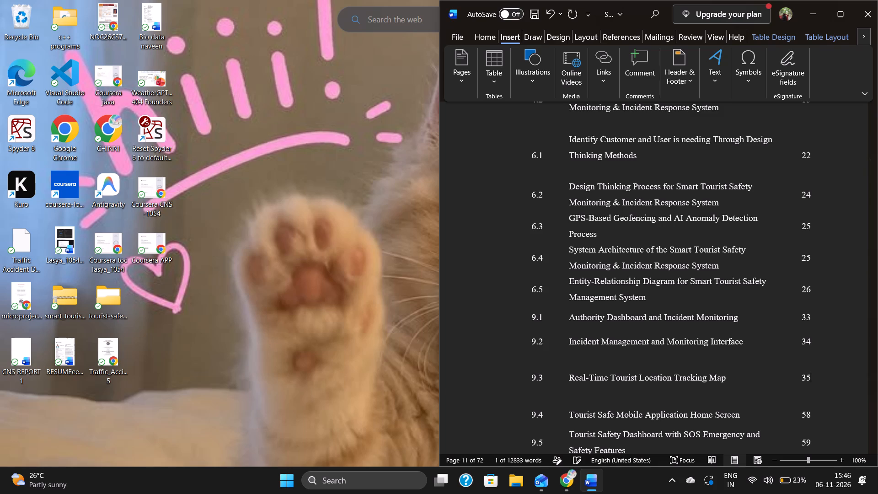
Set the page numbers in the list of figures to 36 for the 9.4 entry and 37 for the 9.5 entry.
scroll(812, 379, "down", 2)
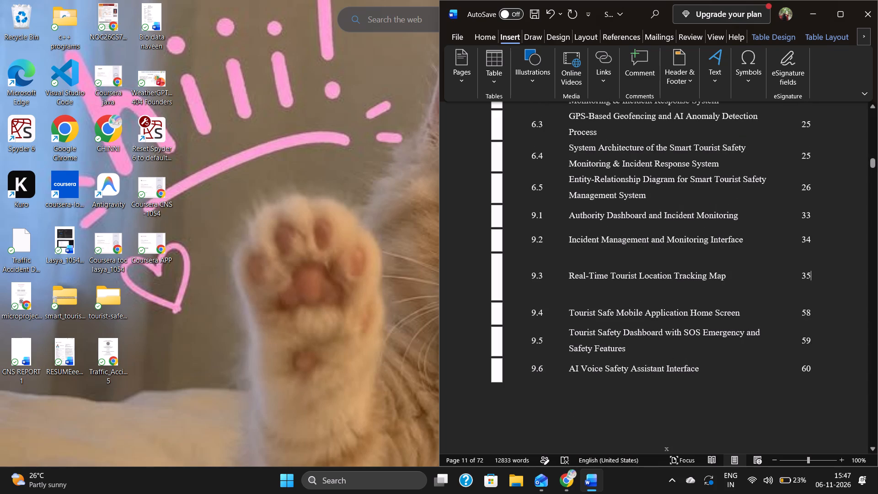
left_click(812, 315)
key("BackSpace")
type("36")
left_click(813, 339)
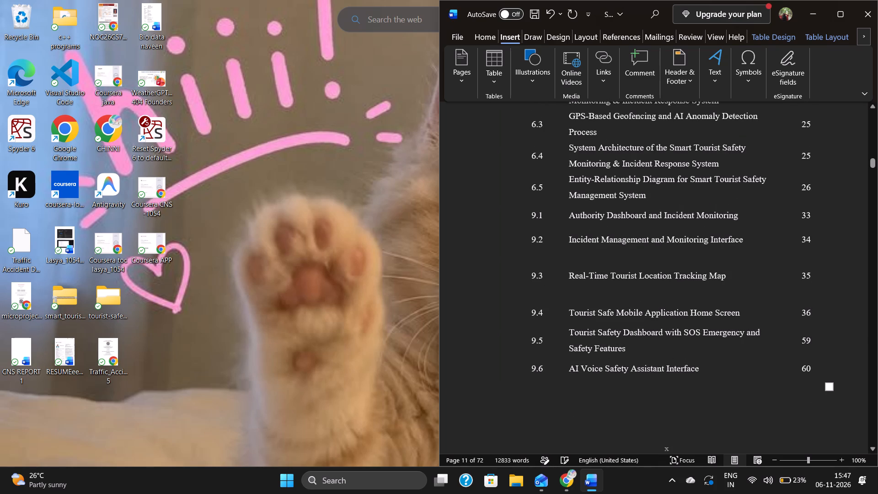
key("BackSpace")
type("37")
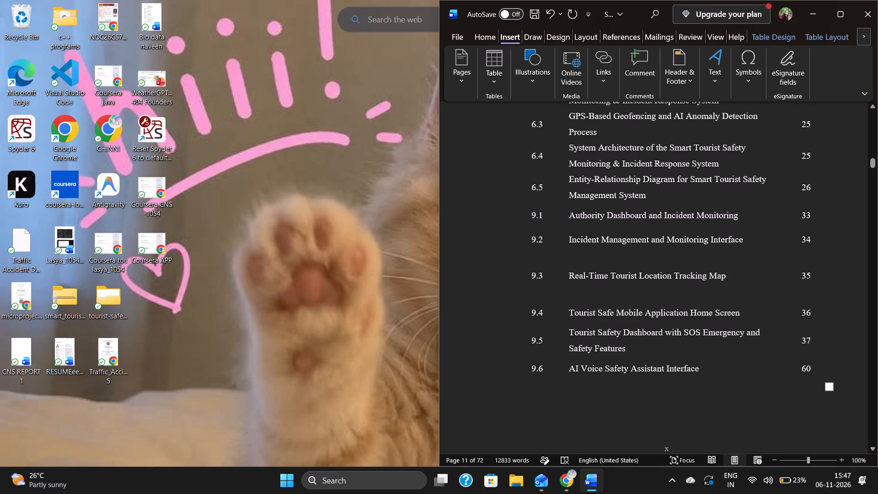
Clear the page number of the 9.6 AI Voice Safety Assistant Interface entry in the list of figures.
left_click(812, 370)
key("BackSpace")
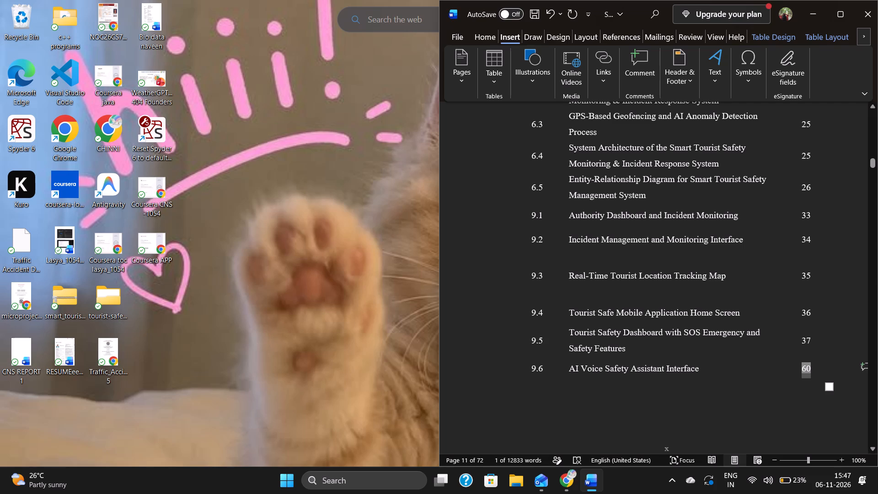
Set the page number of the 9.6 AI Voice Safety Assistant Interface entry in the list of figures to 38.
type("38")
Review the list of figures and list of tables, and examine the table of contents with the document window maximized.
scroll(812, 370, "down", 2)
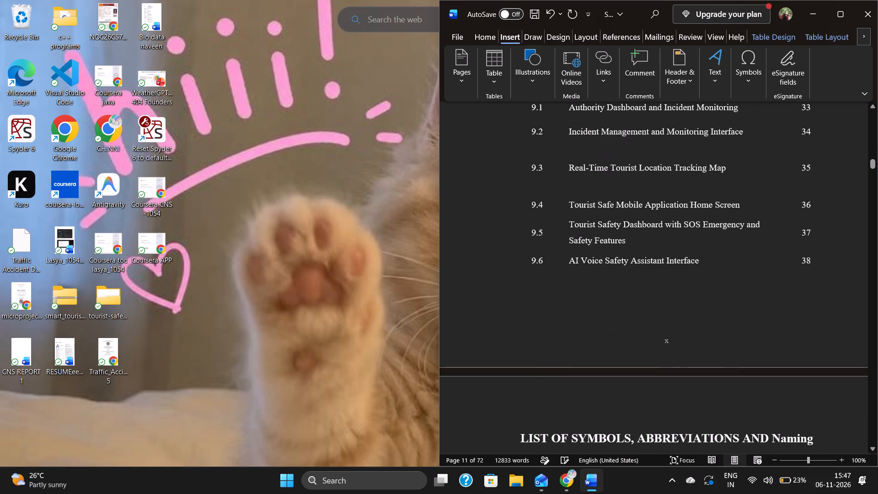
scroll(812, 370, "down", 2)
scroll(812, 370, "up", 2)
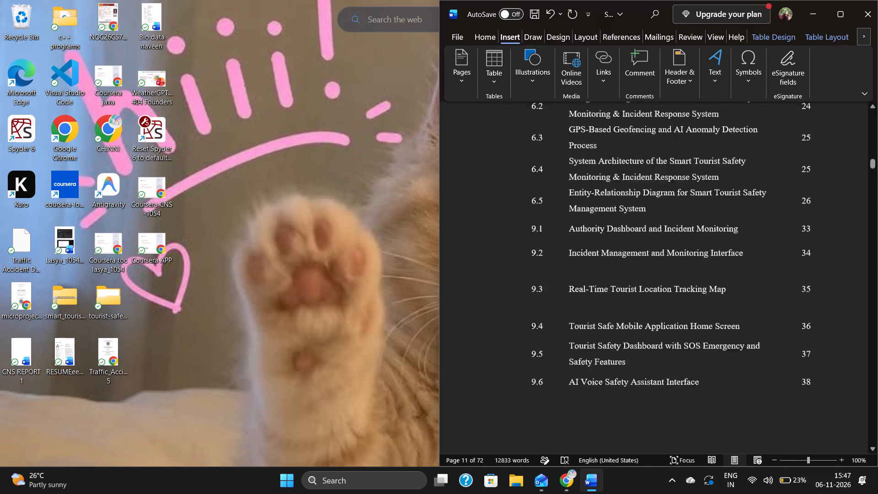
scroll(812, 370, "up", 11)
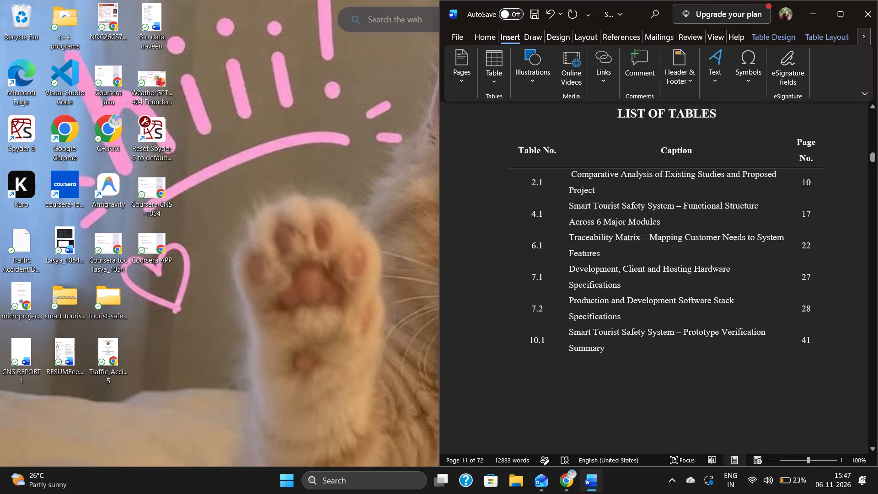
scroll(812, 370, "up", 4)
left_click(836, 13)
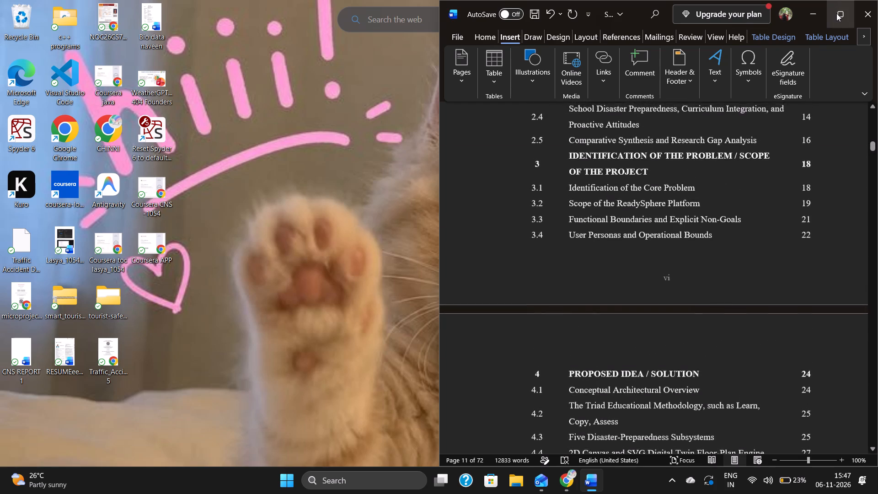
scroll(565, 217, "up", 5)
scroll(565, 217, "down", 1)
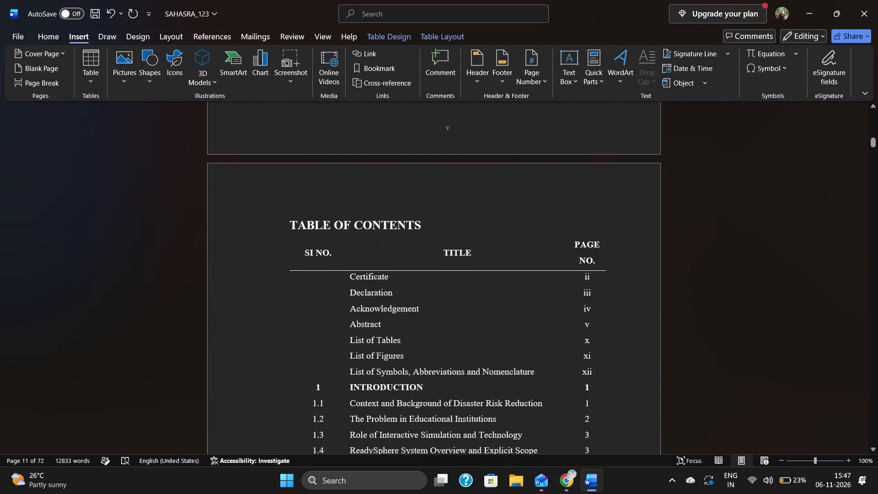
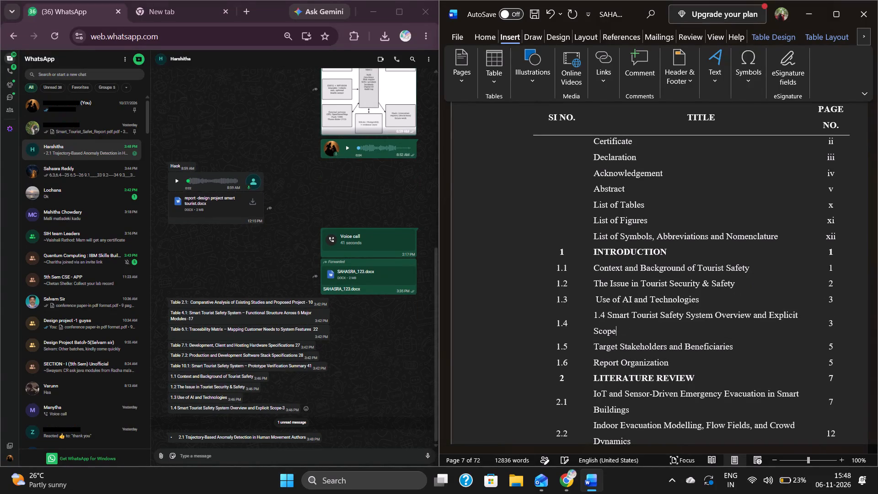
Delete the duplicate 1.4 prefix from the Smart Tourist Safety System Overview and Explicit Scope title in the table of contents.
left_click(607, 317)
key("BackSpace")
key("BackSpace")
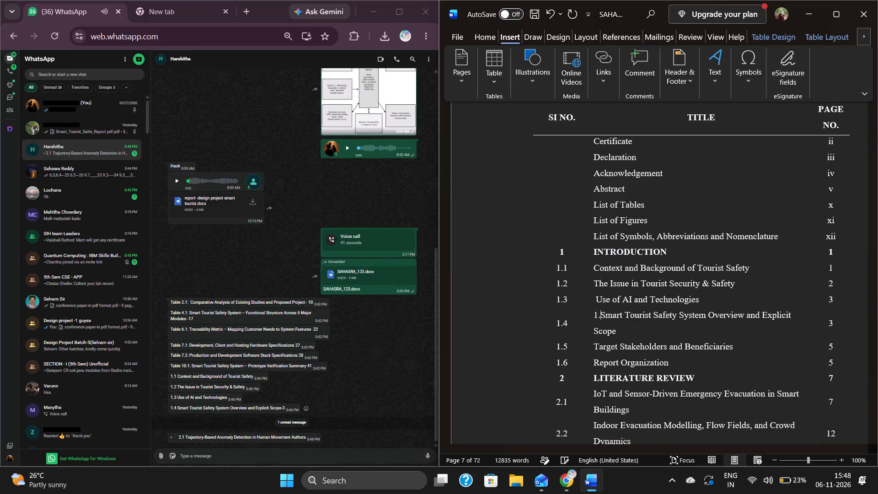
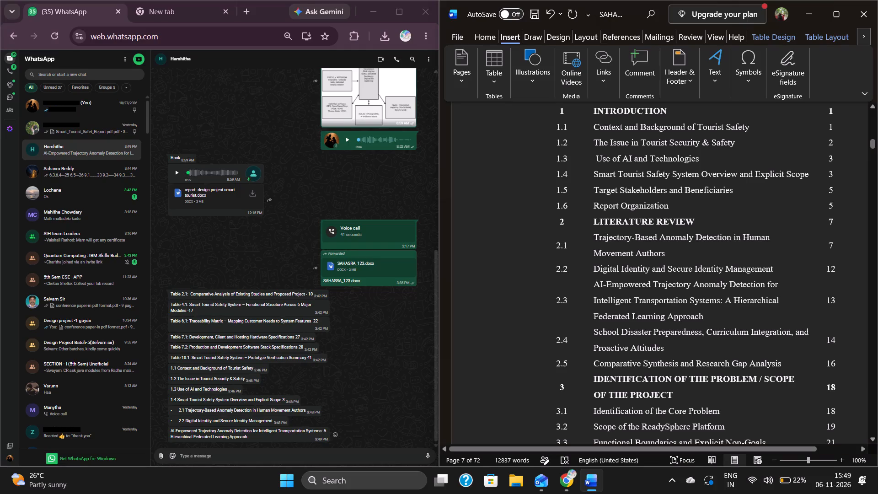
Delete the 2.4 and 2.5 entry rows under Literature Review in the table of contents.
scroll(606, 333, "down", 1)
left_click(619, 292)
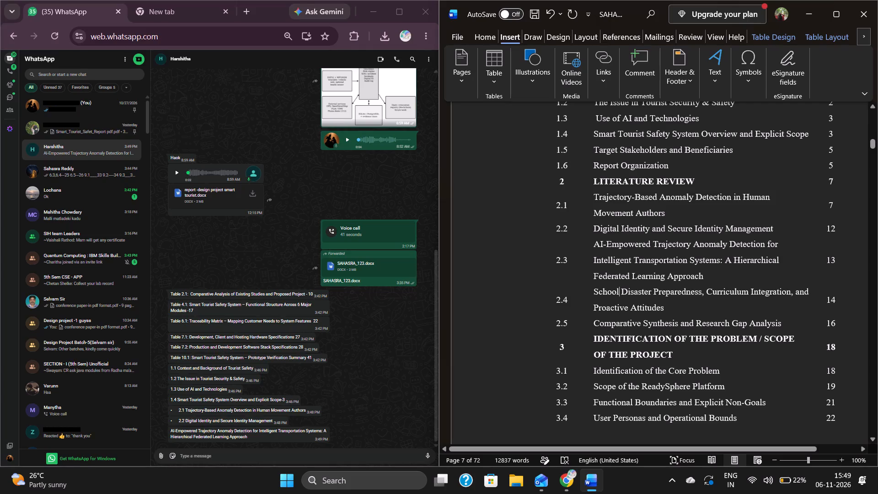
left_click_drag(553, 294, 677, 302)
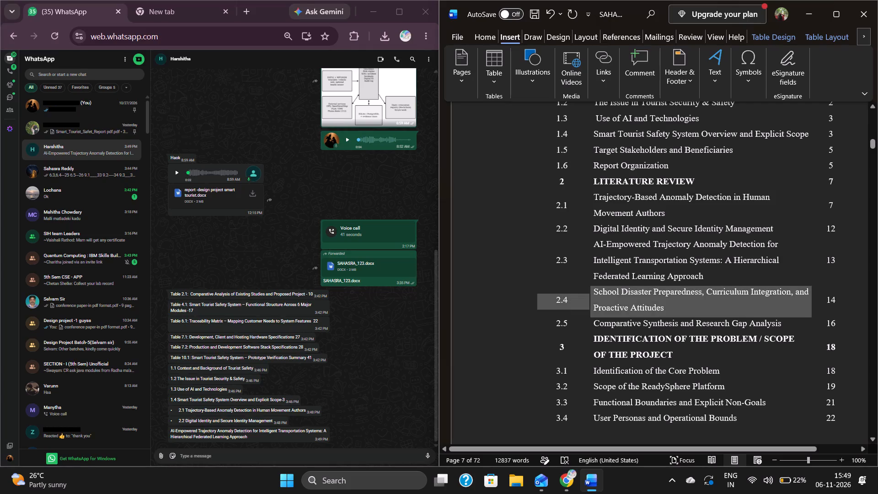
left_click_drag(677, 302, 836, 322)
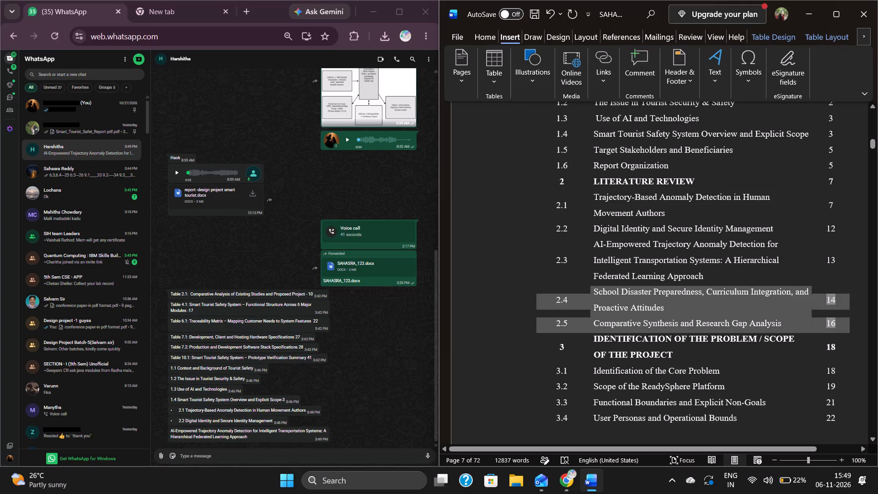
left_click_drag(836, 322, 843, 322)
left_click(832, 294)
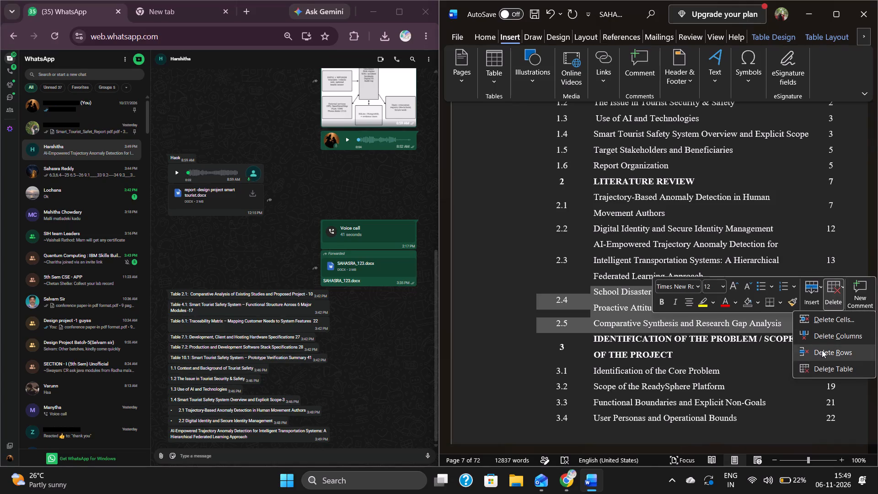
Delete the 2.4 and 2.5 Comparative Synthesis and Research Gap Analysis rows from the table of contents.
left_click(822, 350)
Select the entire 2.3 AI-Empowered Trajectory Anomaly Detection row in the table of contents, including its number, title and page number.
scroll(637, 321, "down", 1)
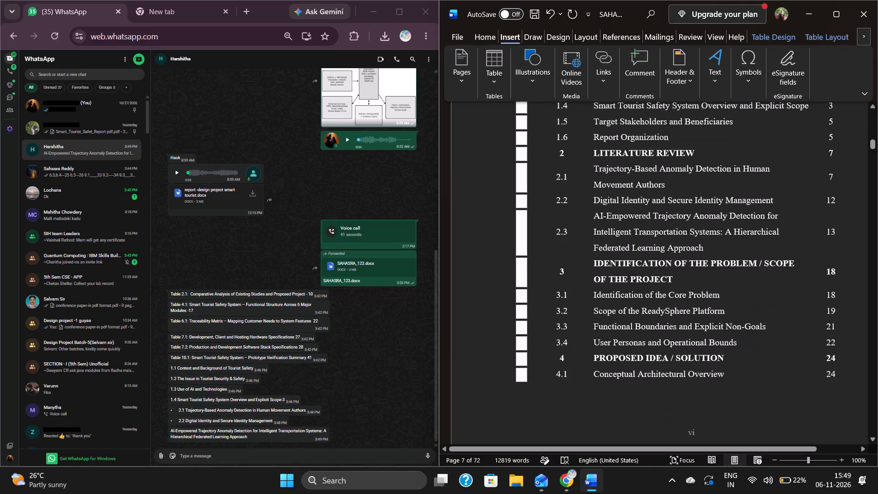
scroll(637, 321, "down", 1)
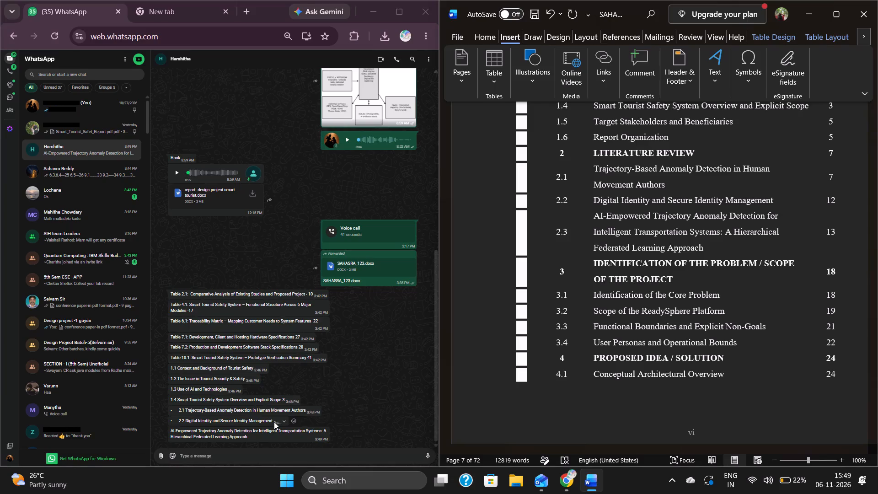
scroll(274, 422, "down", 1)
left_click(703, 249)
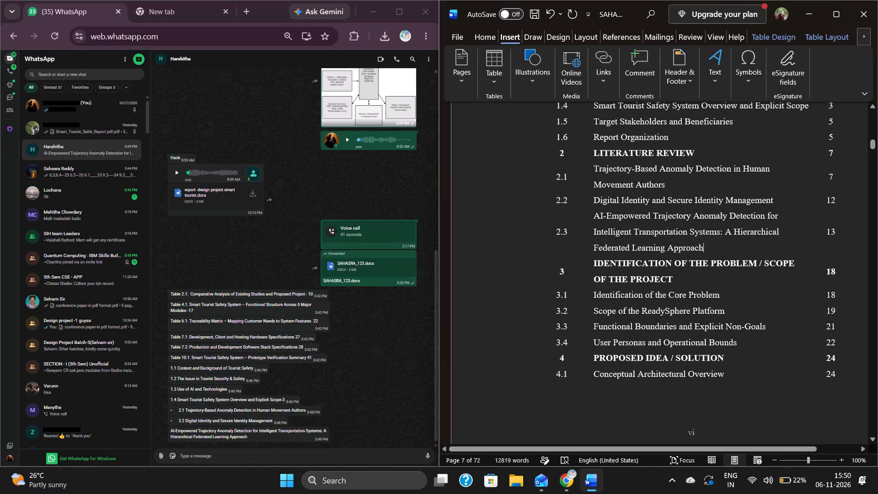
left_click_drag(557, 233, 714, 234)
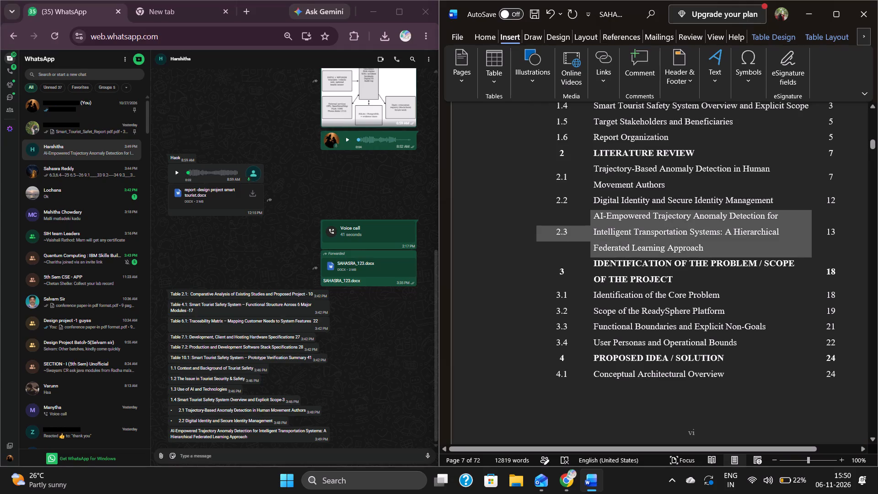
left_click_drag(714, 234, 605, 238)
left_click(605, 238)
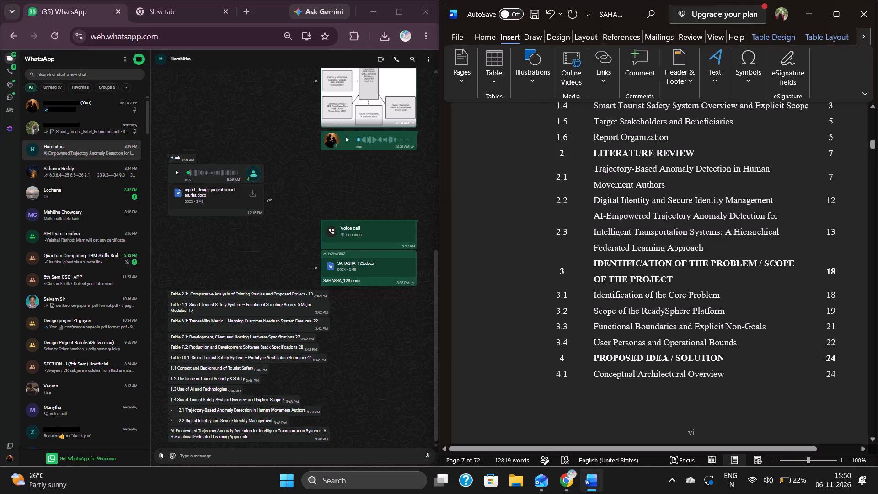
left_click_drag(559, 231, 759, 218)
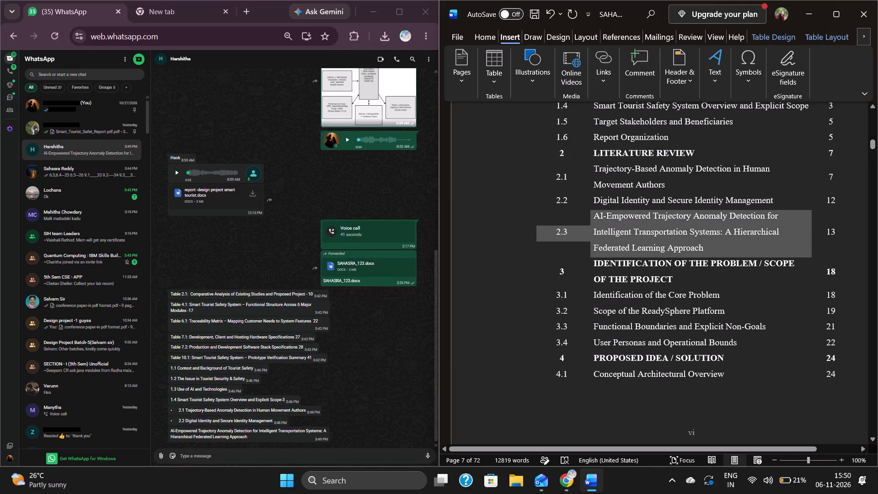
left_click_drag(759, 218, 857, 232)
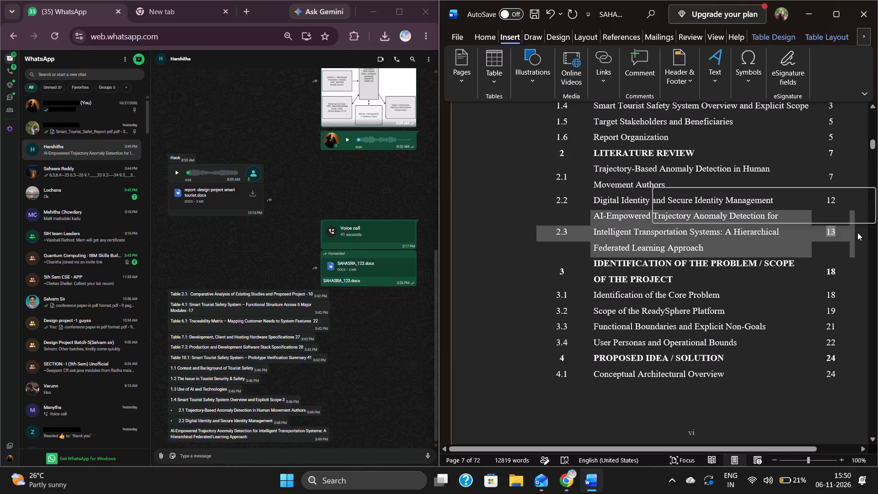
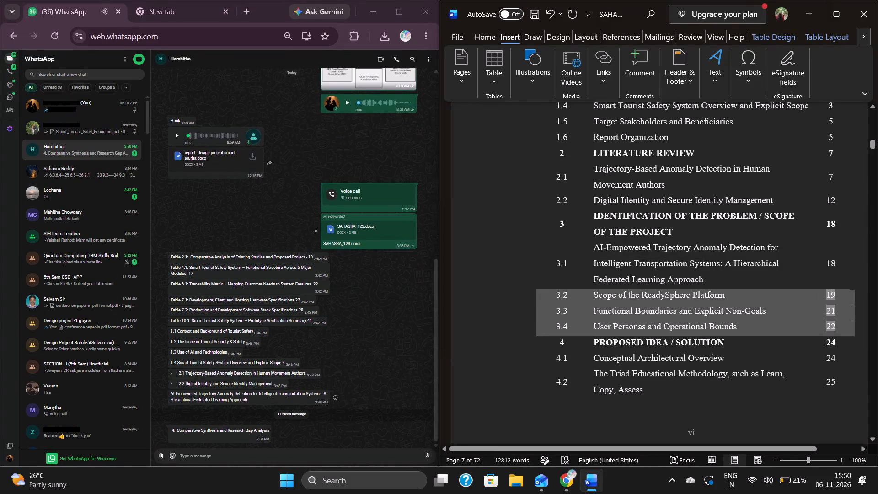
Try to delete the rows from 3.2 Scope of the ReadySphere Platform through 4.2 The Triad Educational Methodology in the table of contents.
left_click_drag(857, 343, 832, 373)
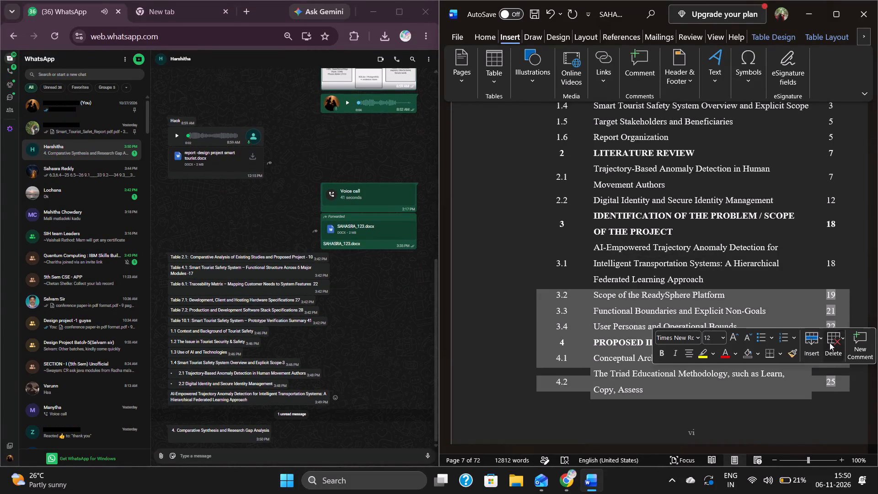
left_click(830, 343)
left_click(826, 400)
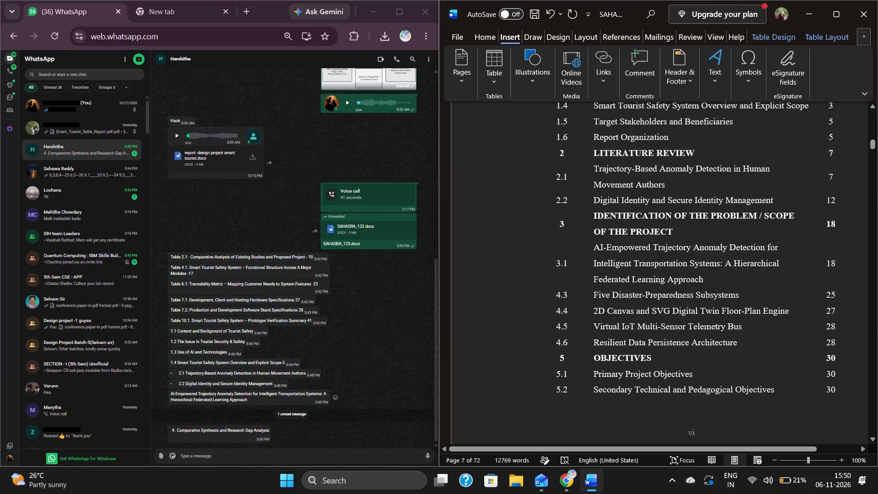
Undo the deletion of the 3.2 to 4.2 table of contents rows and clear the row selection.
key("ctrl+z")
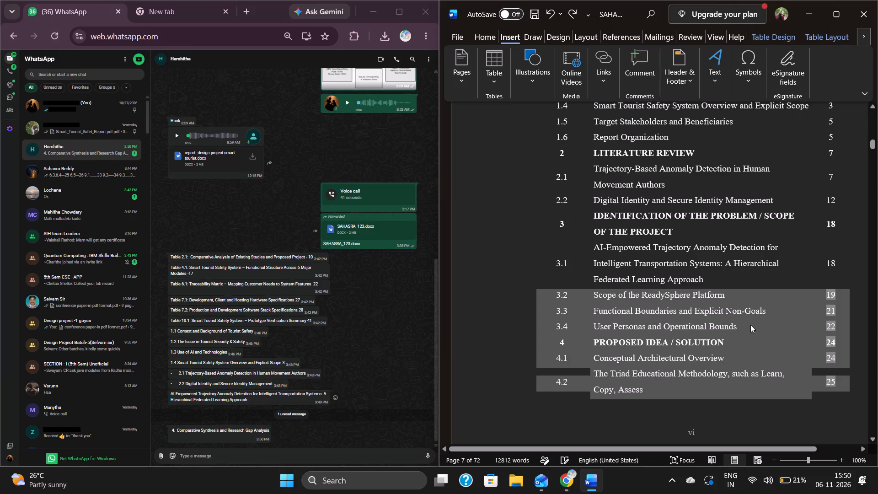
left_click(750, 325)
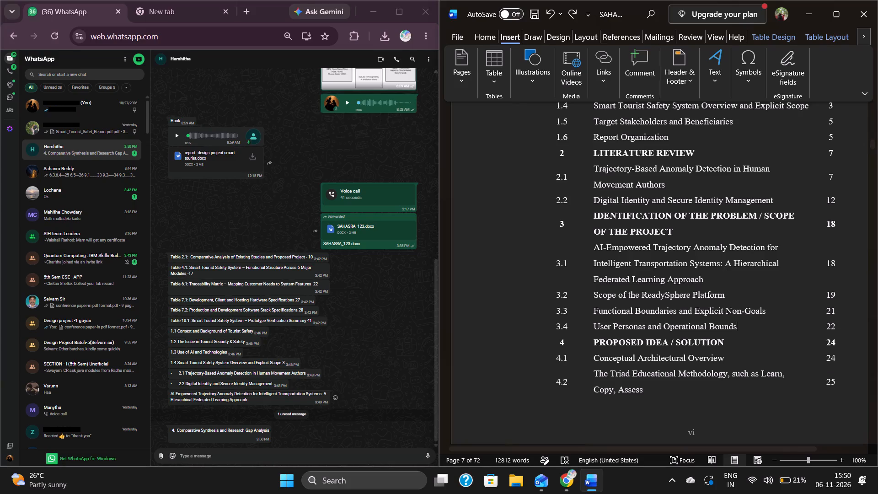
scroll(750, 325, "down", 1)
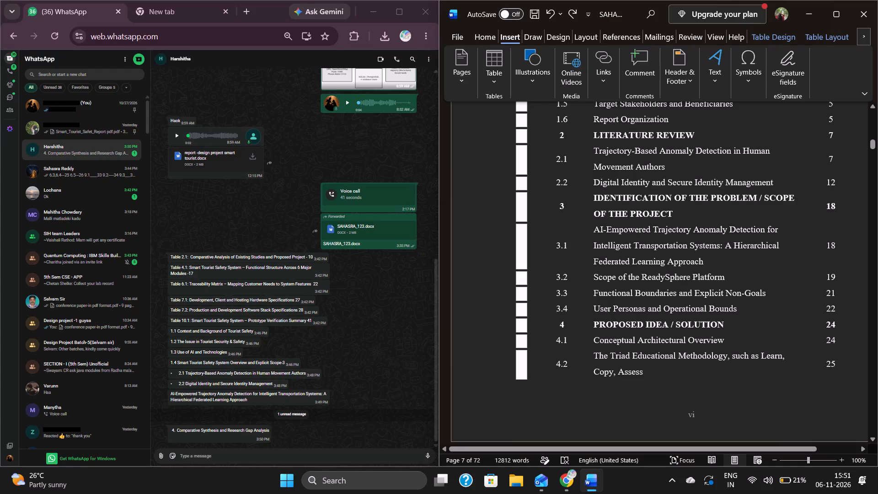
Undo the replacement of the 3.1 title and the removal of the 2.3 row in the table of contents.
key("ctrl+z")
key("ctrl+z")
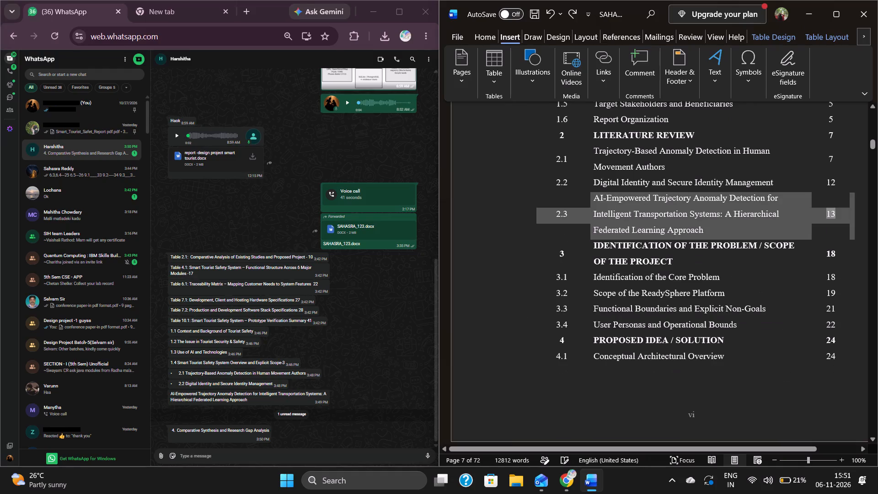
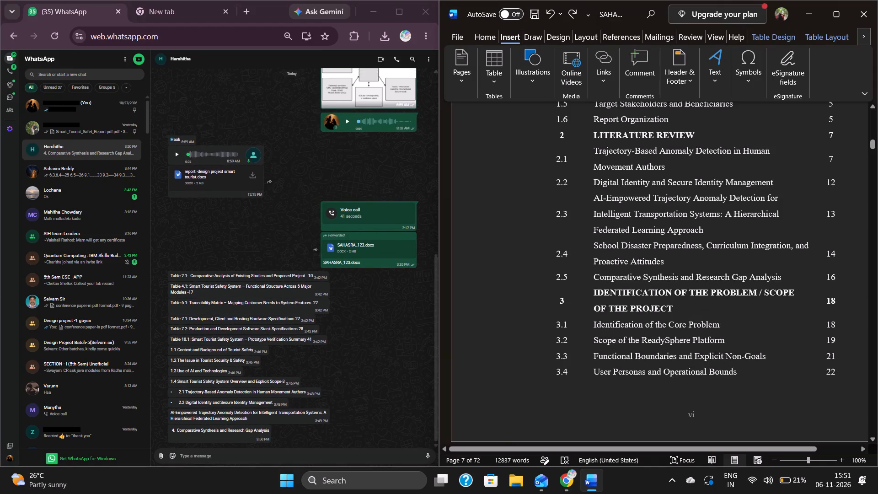
Replace the 2.4 title in the table of contents with "Comparative Synthesis and Research Gap Analysis", without the pasted leading number.
left_click_drag(666, 263, 601, 248)
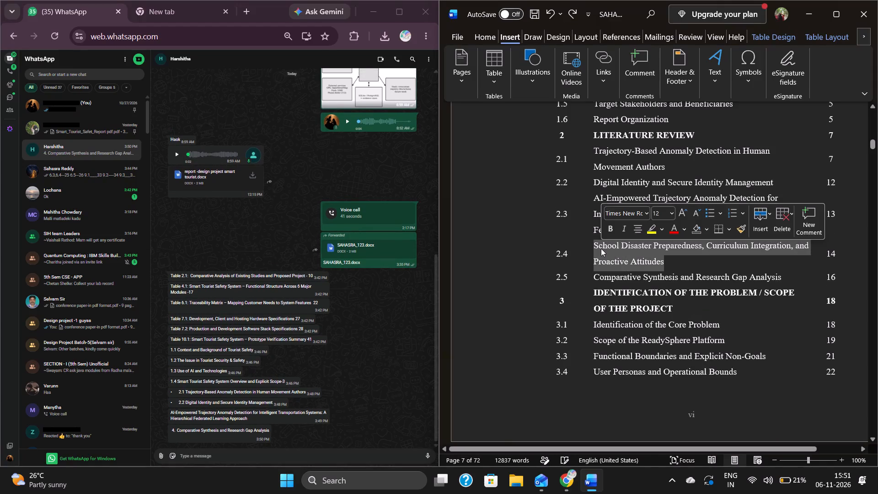
key("ctrl+v")
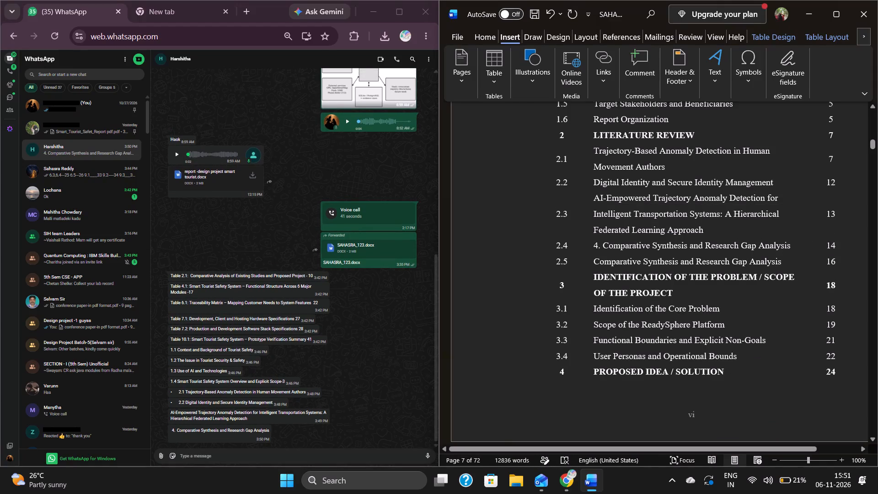
left_click(605, 247)
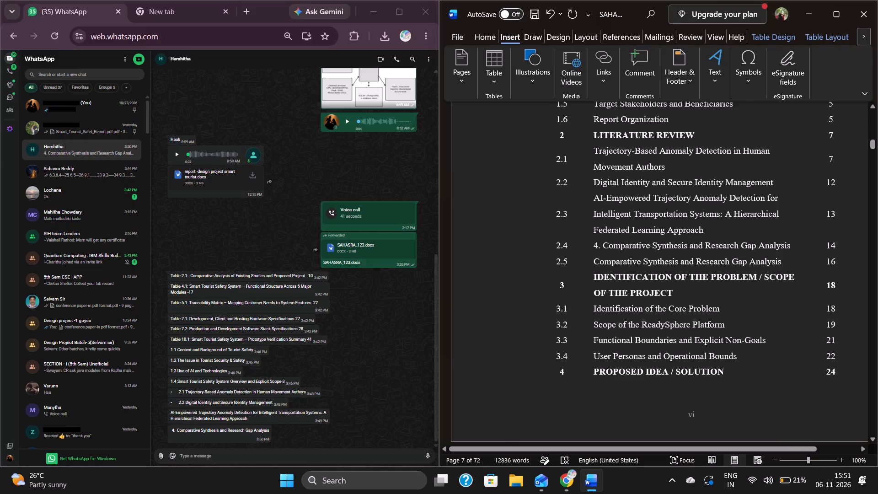
key("BackSpace")
key("BackSpace")
key("BackSpace")
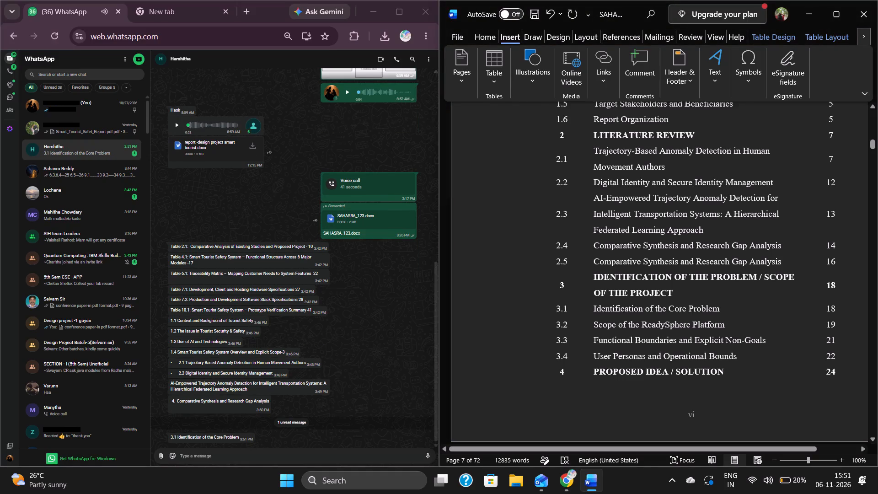
Delete the entire 2.5 row from the table of contents.
left_click_drag(555, 260, 810, 262)
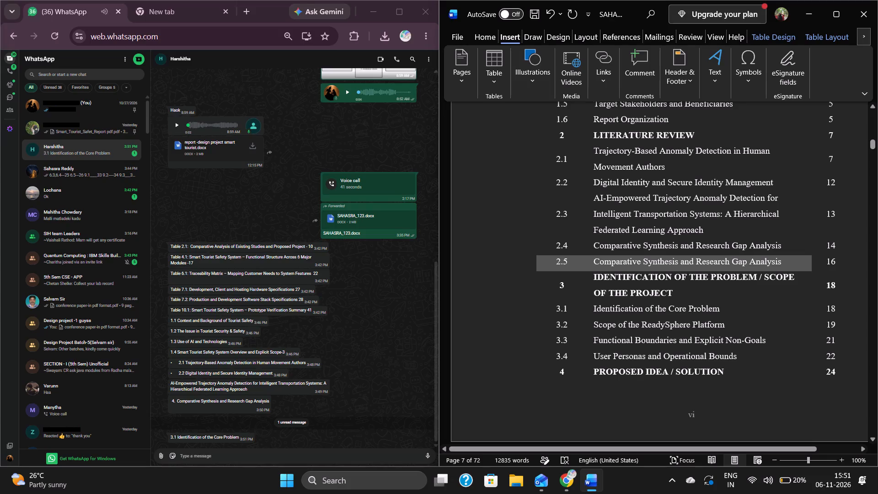
left_click_drag(810, 262, 825, 262)
key("BackSpace")
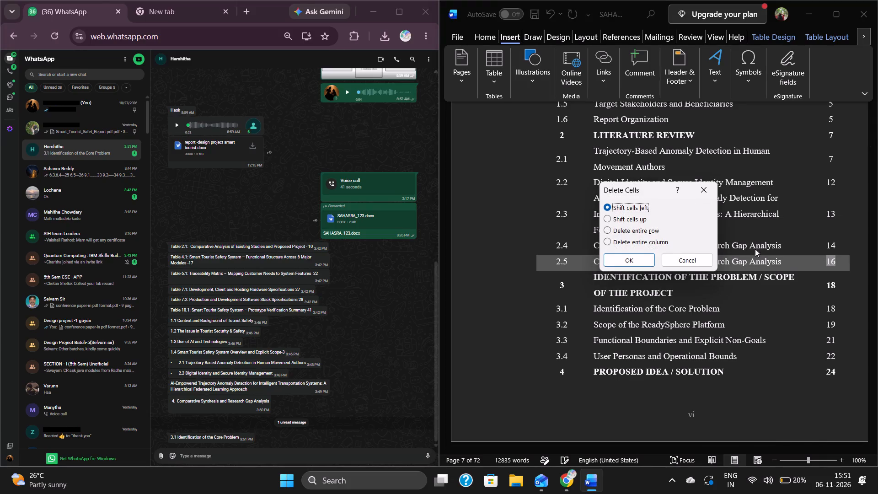
left_click(652, 232)
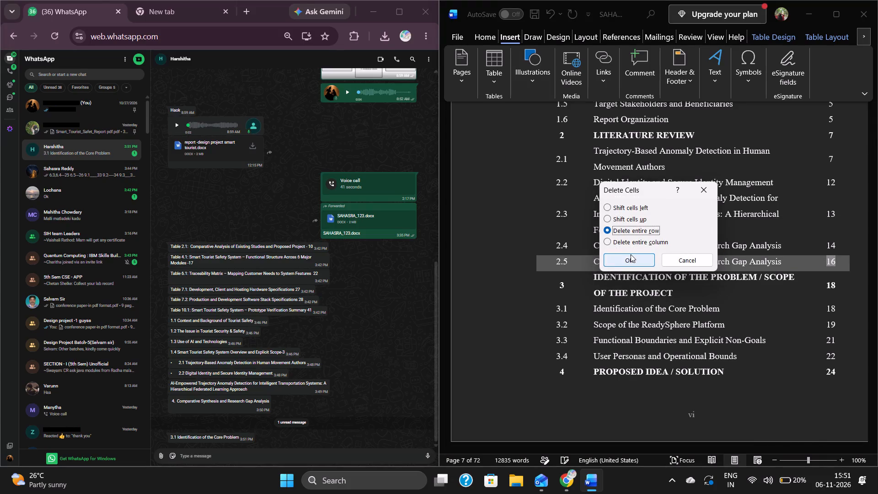
left_click(631, 254)
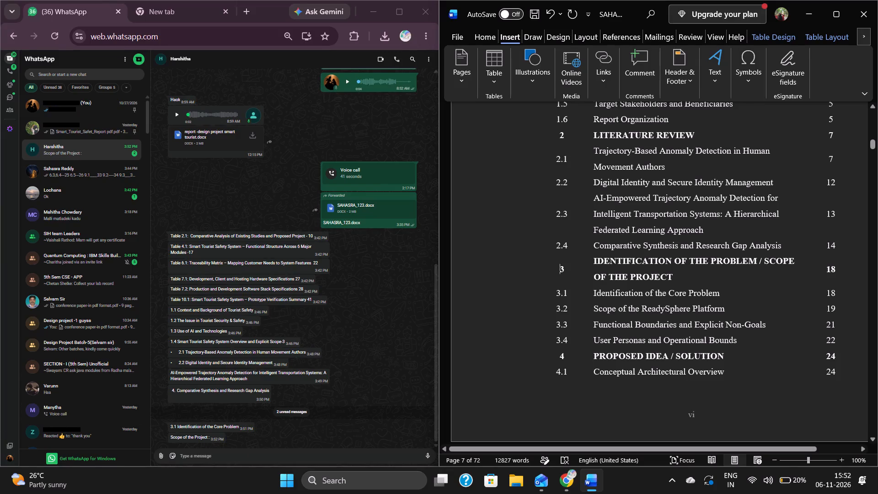
Change the 3.2 title in the table of contents to "Scope of the Project".
left_click(727, 310)
key("BackSpace")
key("BackSpace")
key("BackSpace")
key("BackSpace")
key("BackSpace")
key("BackSpace")
key("BackSpace")
type("roject")
key("Left")
key("Left")
key("Left")
key("Left")
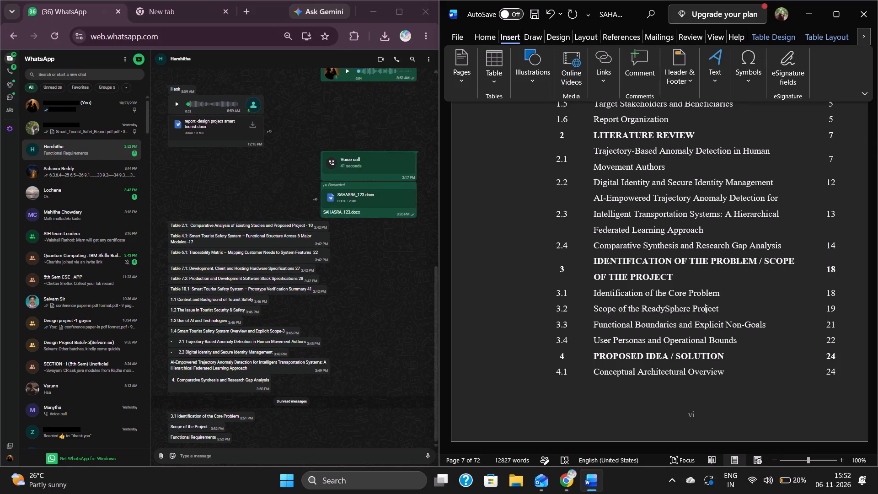
key("Left")
key("Left")
key("Left")
key("Left")
key("BackSpace")
key("BackSpace")
key("BackSpace")
key("BackSpace")
key("BackSpace")
key("BackSpace")
key("BackSpace")
key("BackSpace")
key("BackSpace")
key("BackSpace")
key("BackSpace")
key("BackSpace")
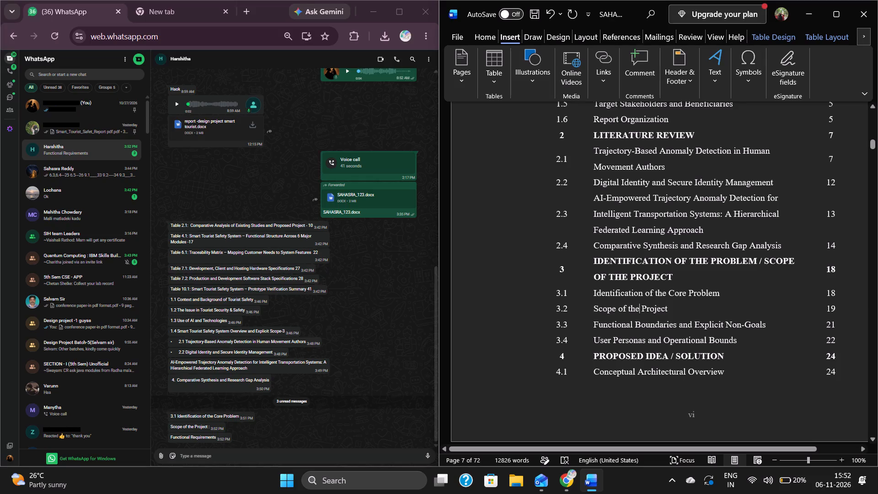
Change the 3.3 title in the table of contents to "Functional Requirements".
left_click_drag(637, 323, 752, 324)
key("BackSpace")
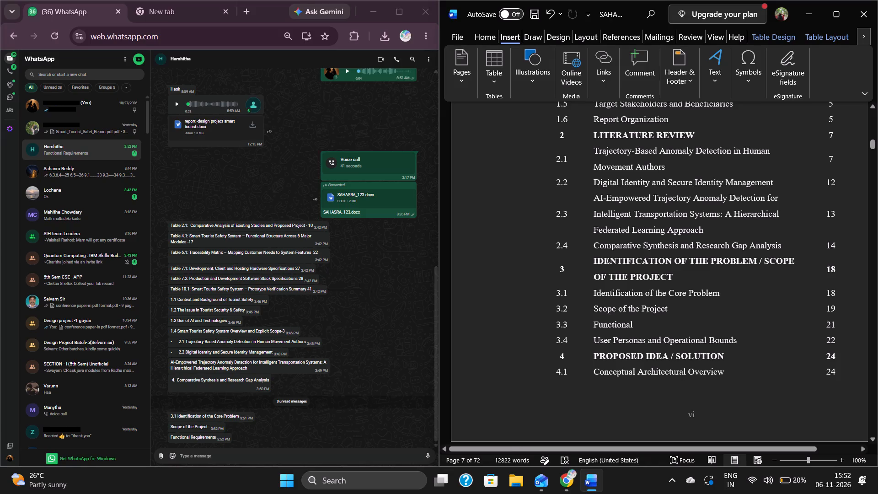
key("shift+r")
key("e")
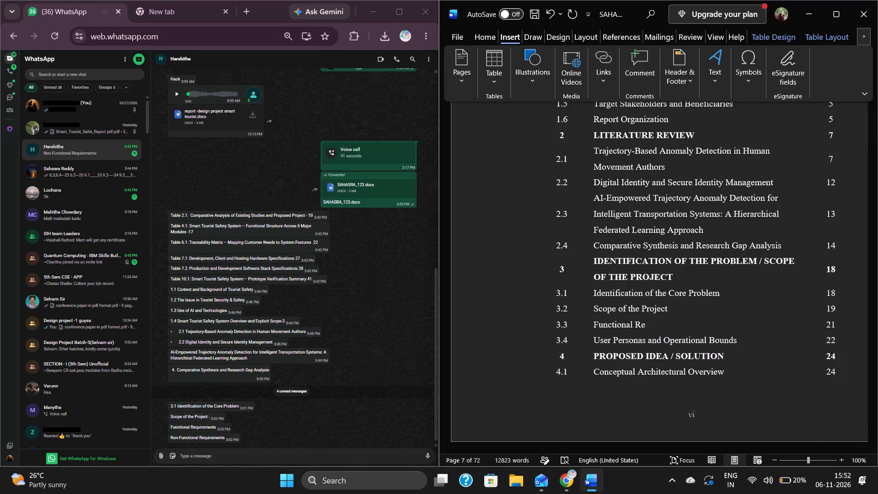
type("qui")
type("rements")
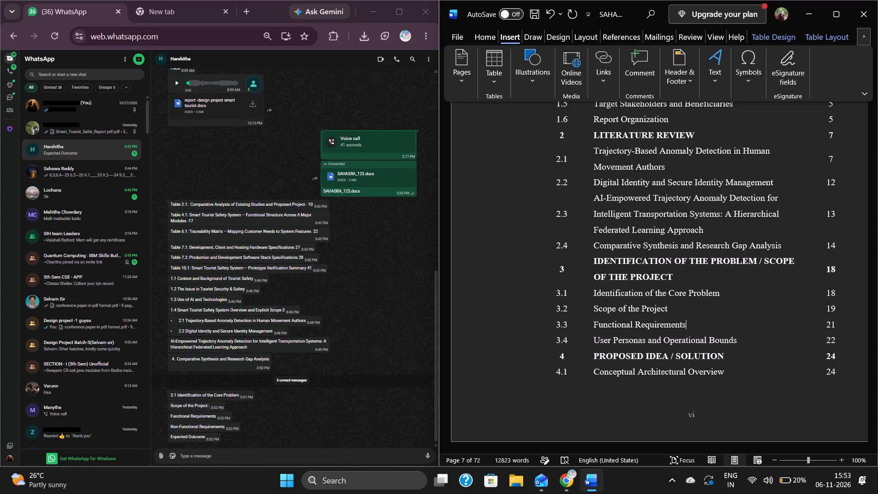
Maximize the document window and delete the REFERENCES heading with all its entries, [1] to [15], near the end of the report.
left_click(827, 8)
scroll(616, 280, "down", 20)
scroll(616, 280, "down", 16)
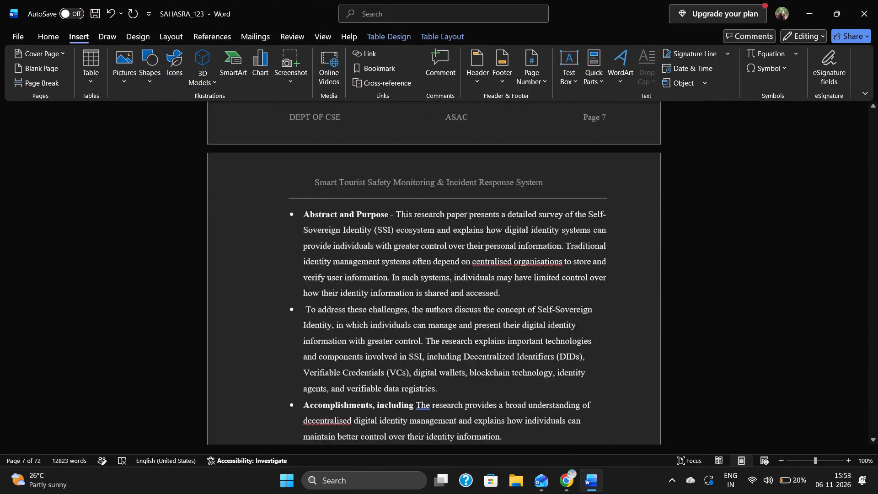
scroll(616, 280, "down", 20)
scroll(616, 280, "down", 19)
scroll(616, 280, "down", 10)
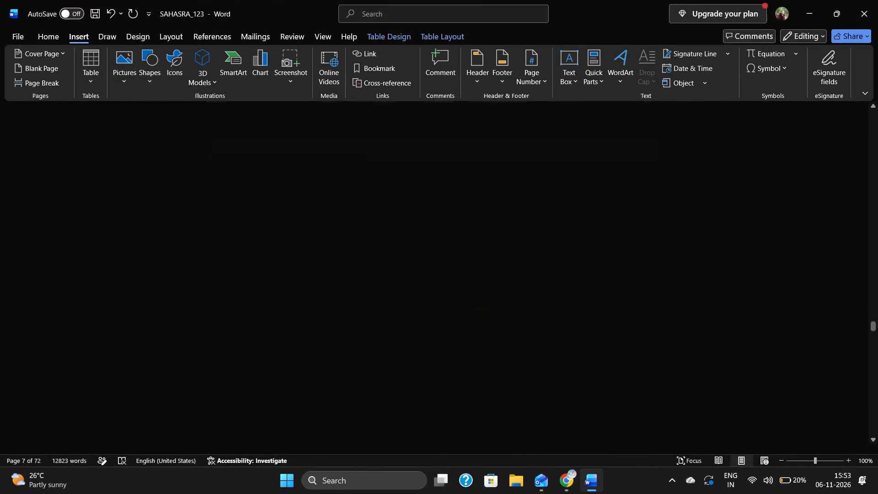
scroll(616, 280, "down", 20)
scroll(616, 280, "down", 20)
scroll(616, 280, "down", 12)
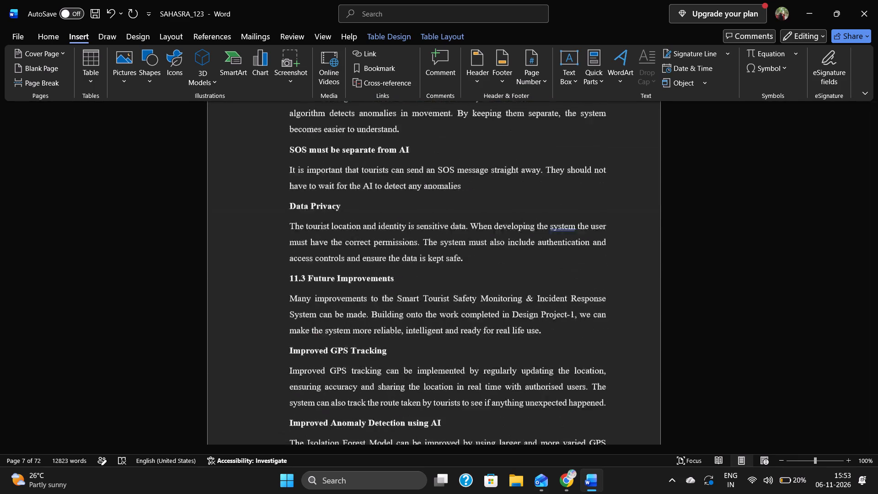
scroll(616, 280, "down", 18)
scroll(616, 280, "up", 6)
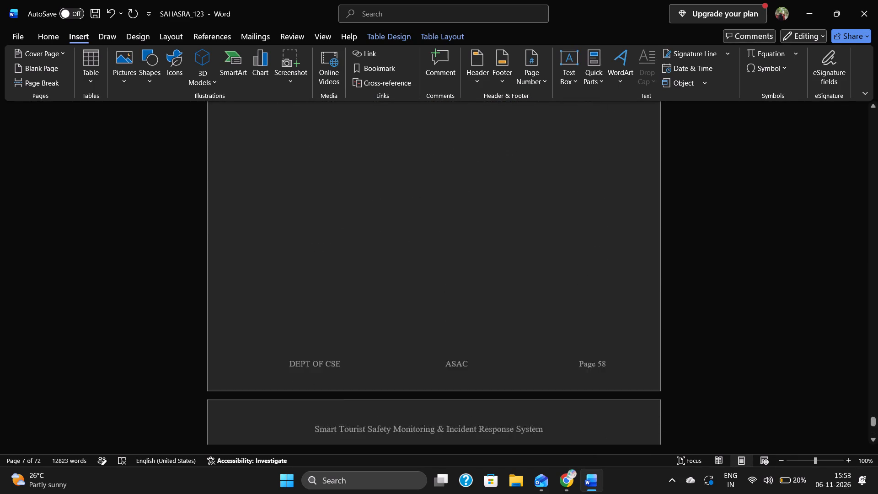
scroll(616, 280, "up", 9)
scroll(553, 314, "up", 1)
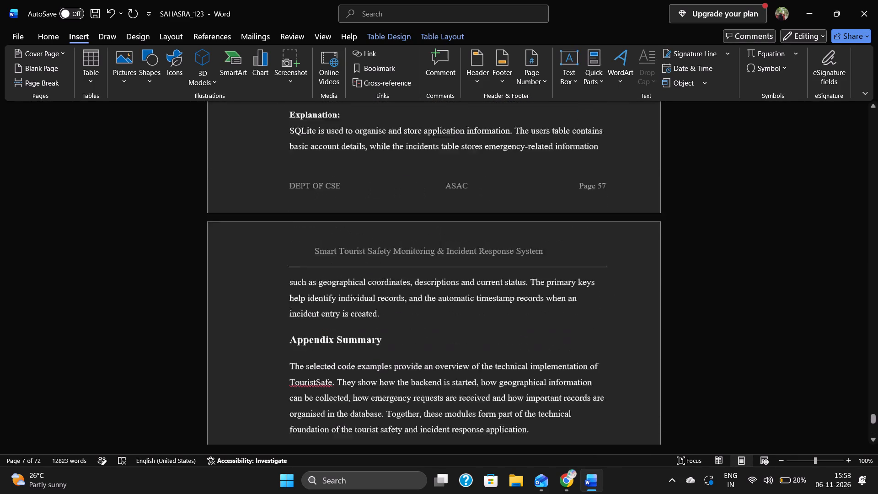
scroll(553, 314, "up", 7)
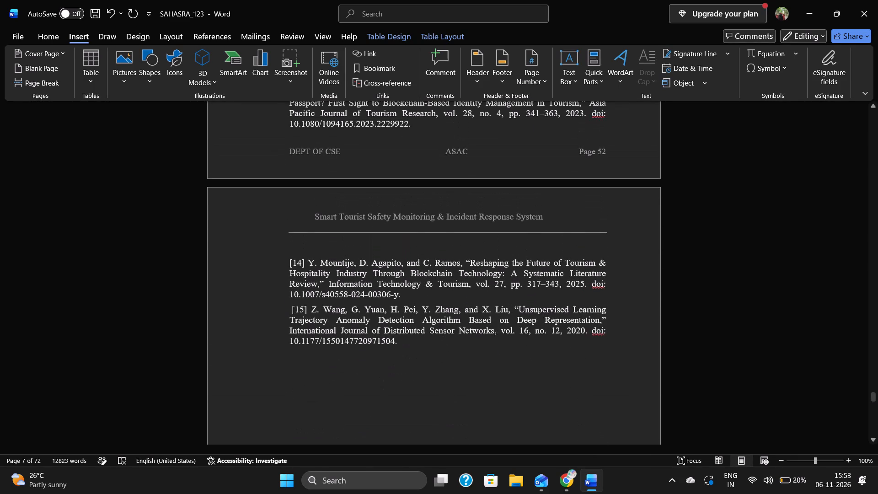
scroll(553, 314, "up", 2)
left_click_drag(429, 354, 310, 163)
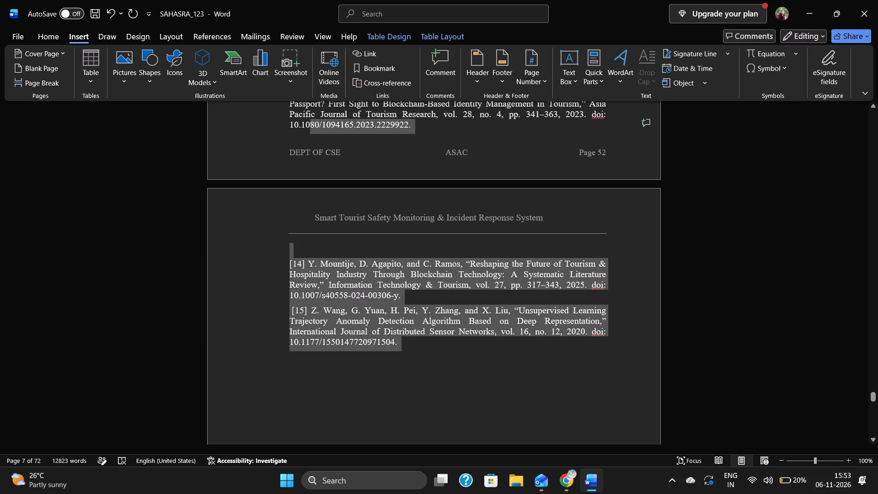
left_click_drag(310, 163, 316, 278)
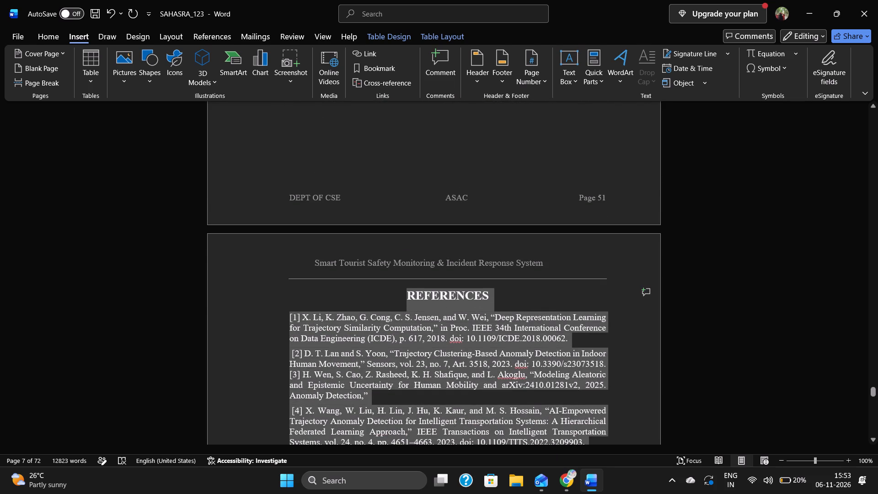
left_click_drag(316, 278, 316, 278)
key("BackSpace")
Switch to File Explorer and copy the "Submission Page - Smart Tourist Safety" JPG from the design project 1 folder.
scroll(316, 278, "up", 6)
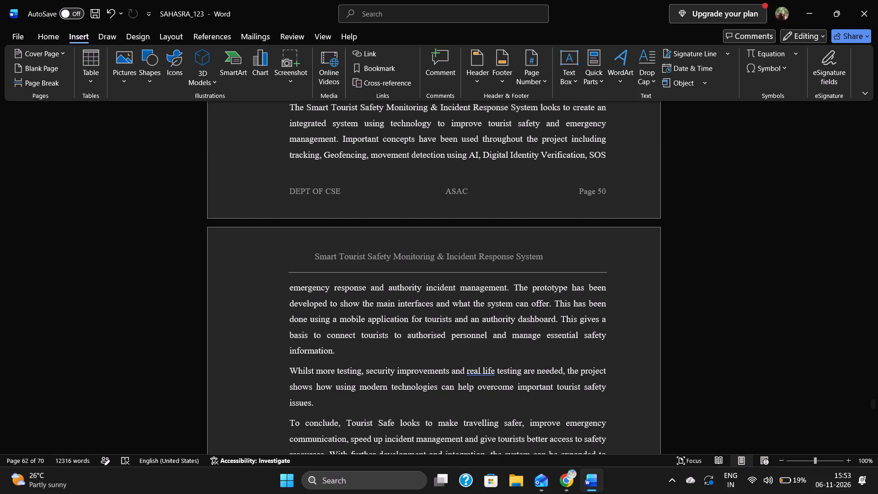
scroll(316, 278, "down", 1)
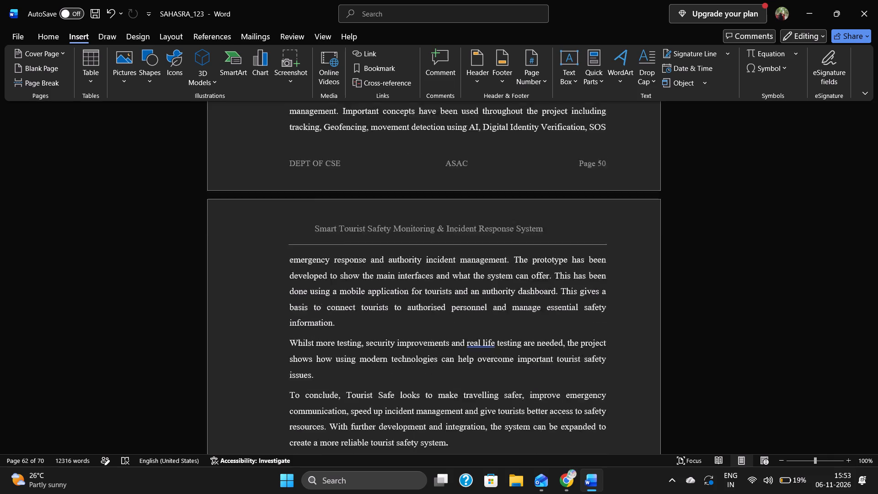
scroll(316, 278, "down", 13)
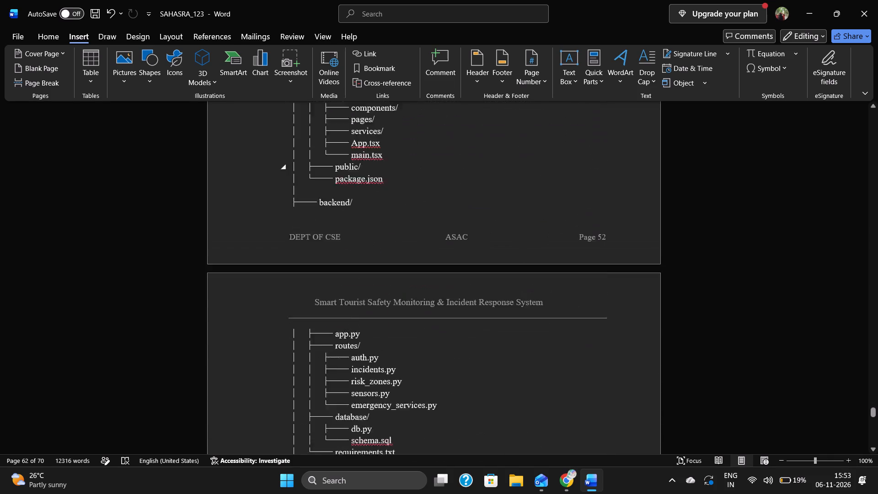
scroll(316, 278, "down", 5)
scroll(316, 278, "up", 1)
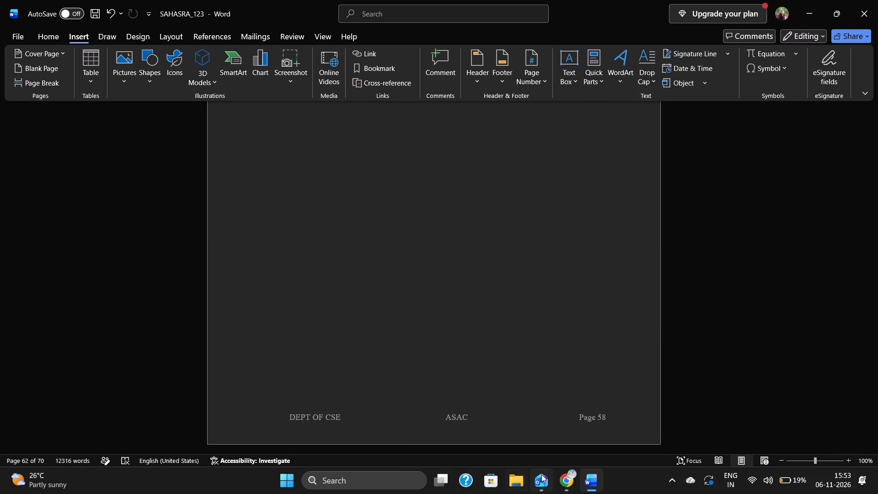
left_click(520, 478)
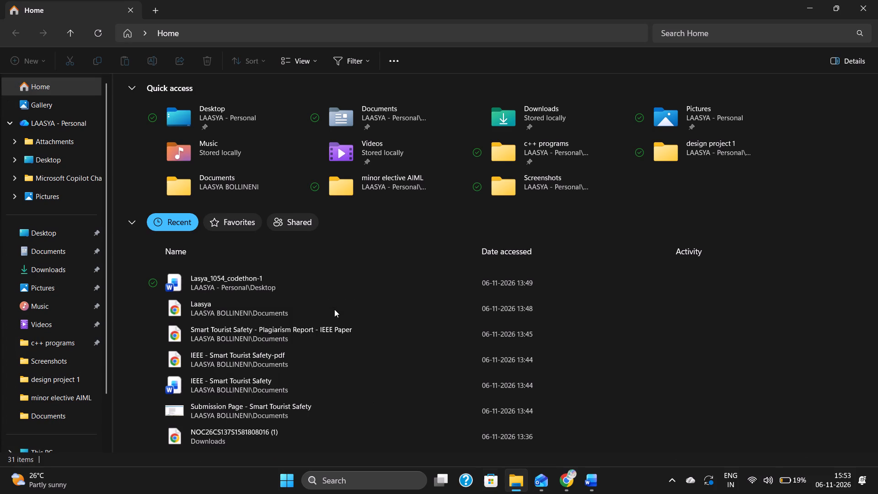
left_click(72, 387)
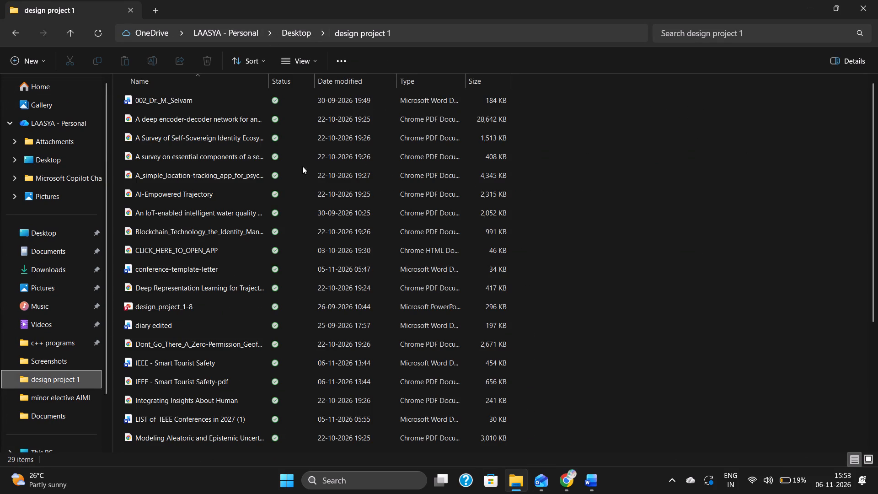
scroll(415, 264, "down", 1)
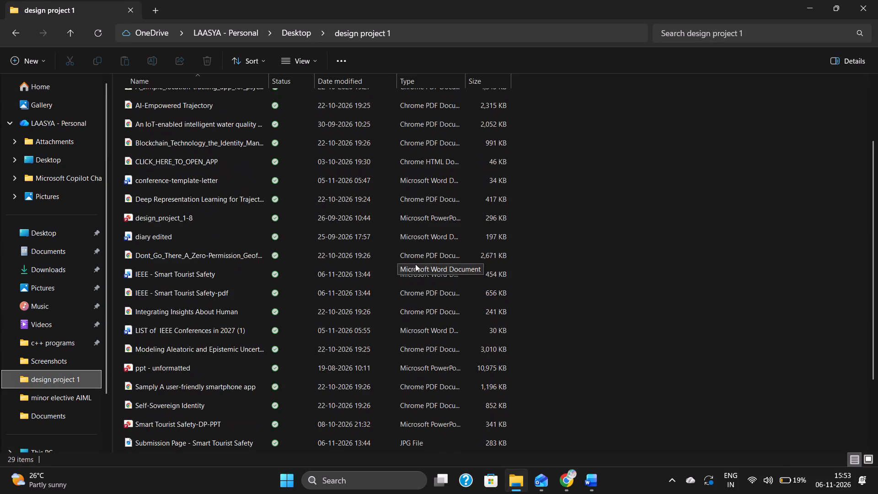
scroll(226, 301, "down", 8)
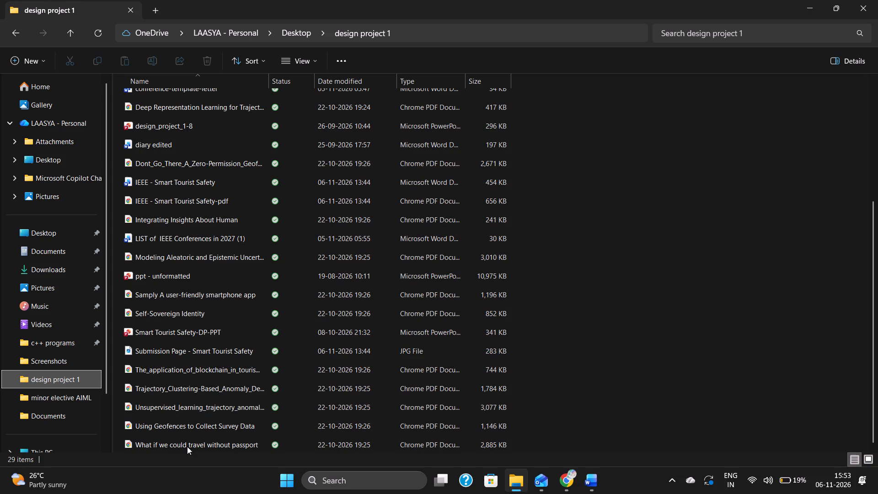
left_click(187, 349)
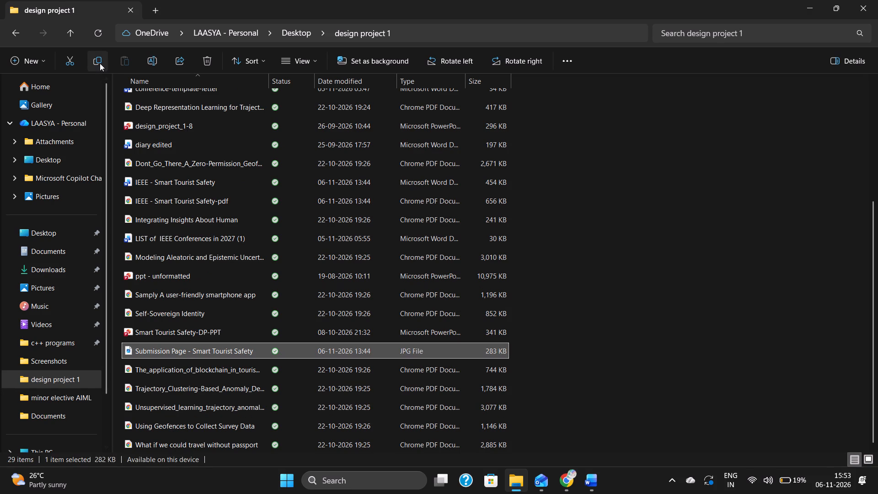
left_click(100, 63)
left_click(100, 63)
left_click(816, 8)
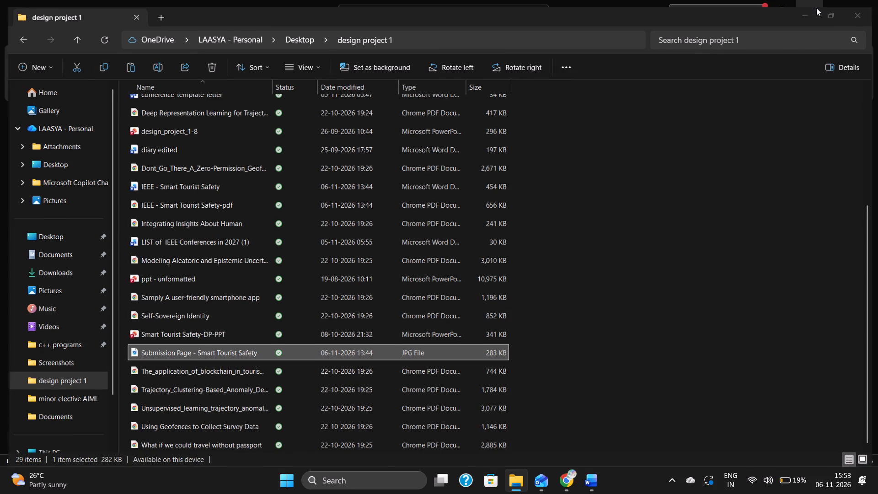
Add two blank lines after the heading SUBMISSION PAGE OF THE PAPER near the end of the report.
scroll(532, 337, "up", 5)
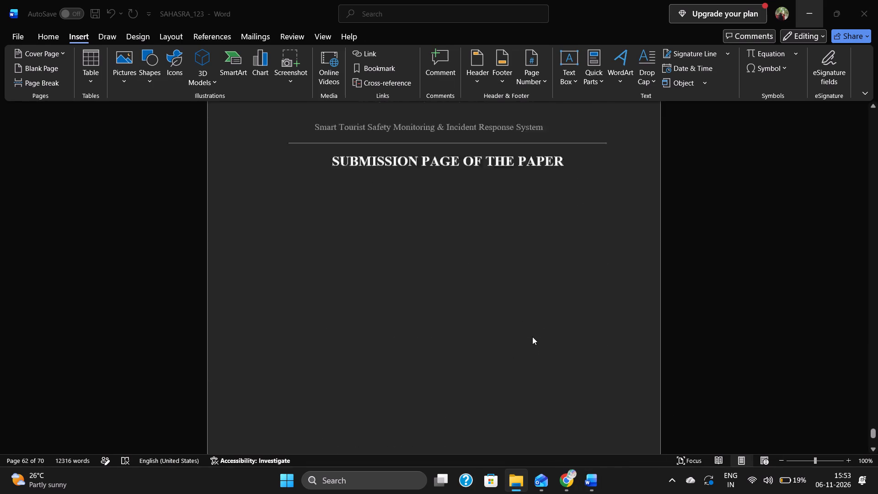
scroll(532, 337, "up", 3)
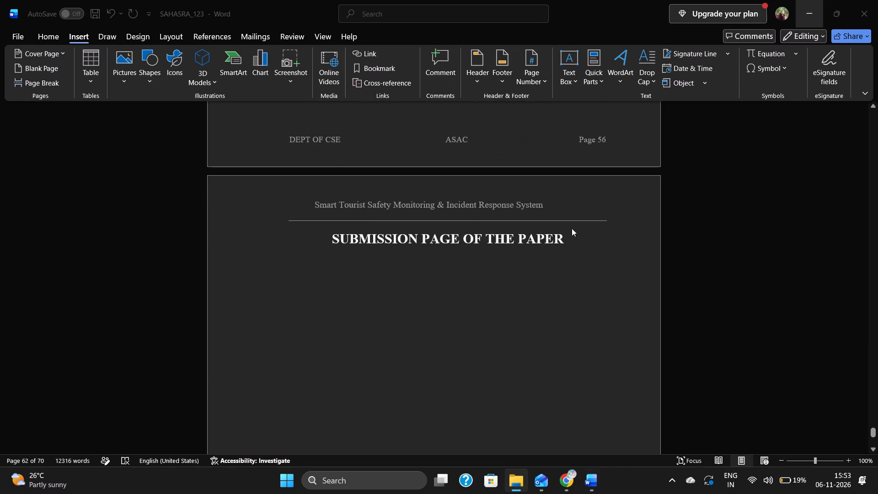
double_click(572, 228)
left_click(575, 231)
key("Return")
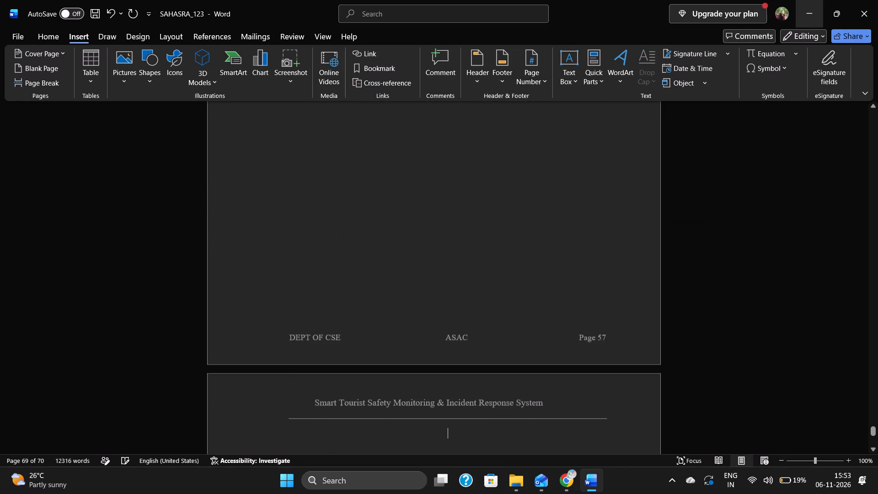
scroll(575, 231, "up", 4)
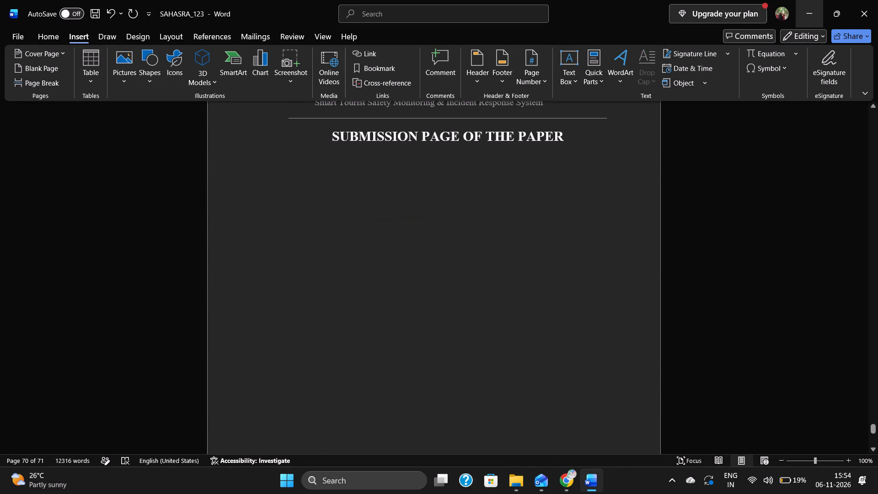
left_click(680, 221)
left_click(568, 136)
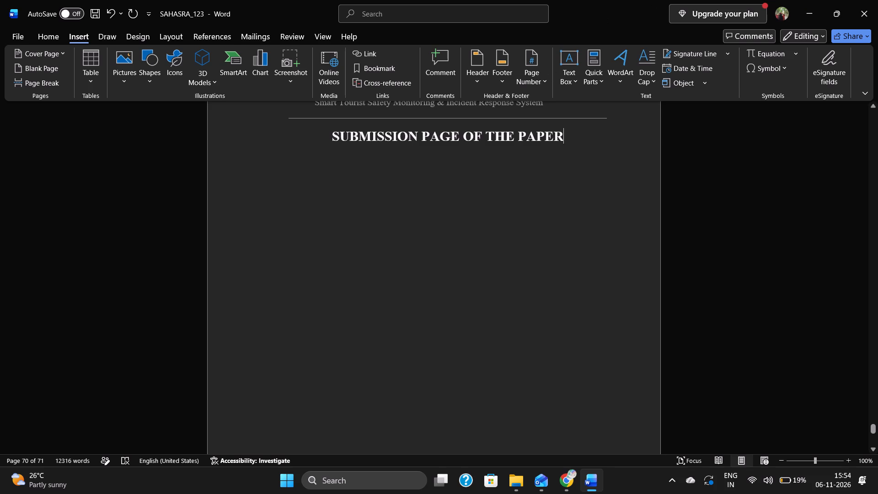
key("Return")
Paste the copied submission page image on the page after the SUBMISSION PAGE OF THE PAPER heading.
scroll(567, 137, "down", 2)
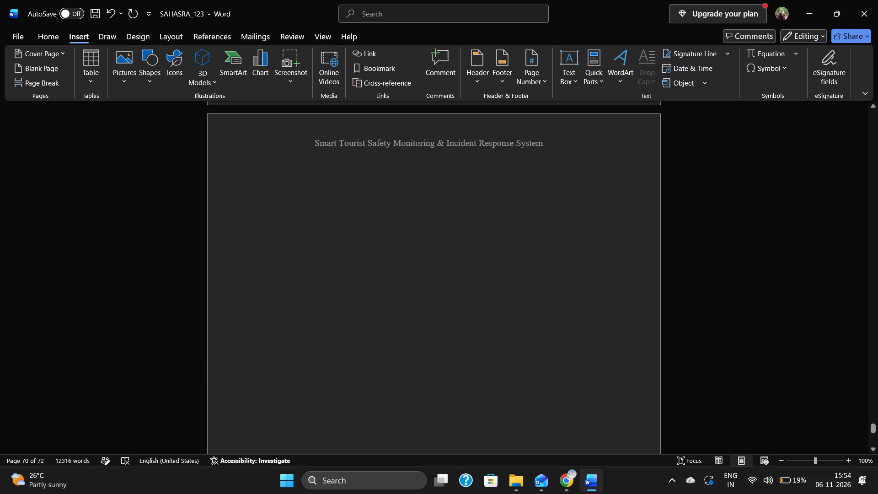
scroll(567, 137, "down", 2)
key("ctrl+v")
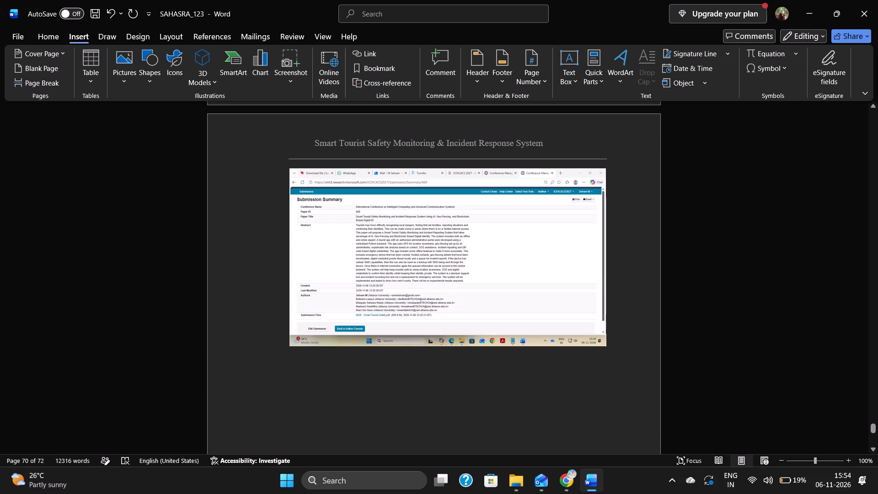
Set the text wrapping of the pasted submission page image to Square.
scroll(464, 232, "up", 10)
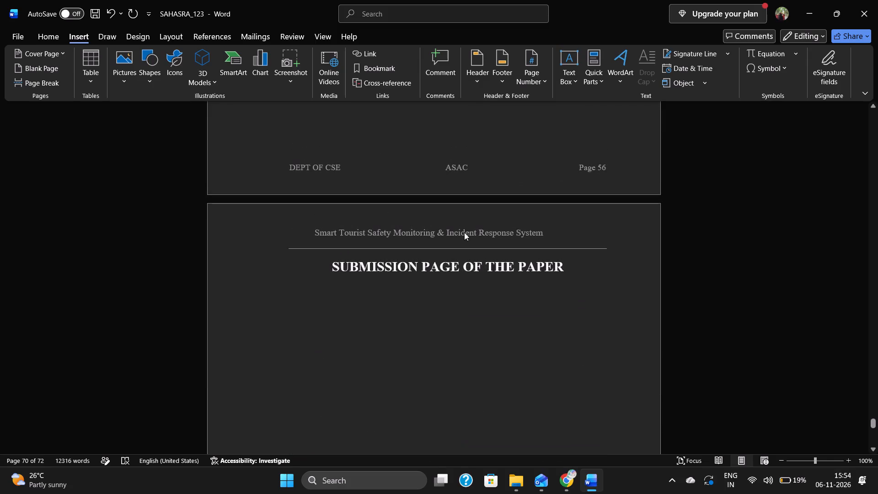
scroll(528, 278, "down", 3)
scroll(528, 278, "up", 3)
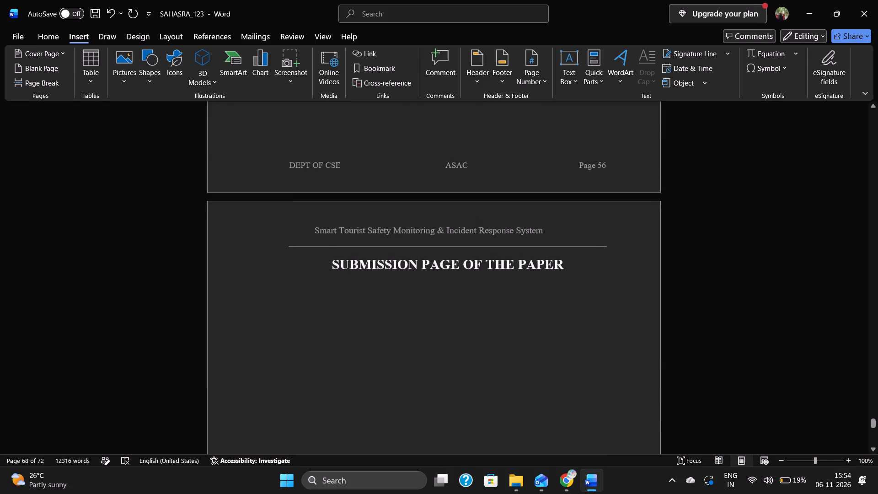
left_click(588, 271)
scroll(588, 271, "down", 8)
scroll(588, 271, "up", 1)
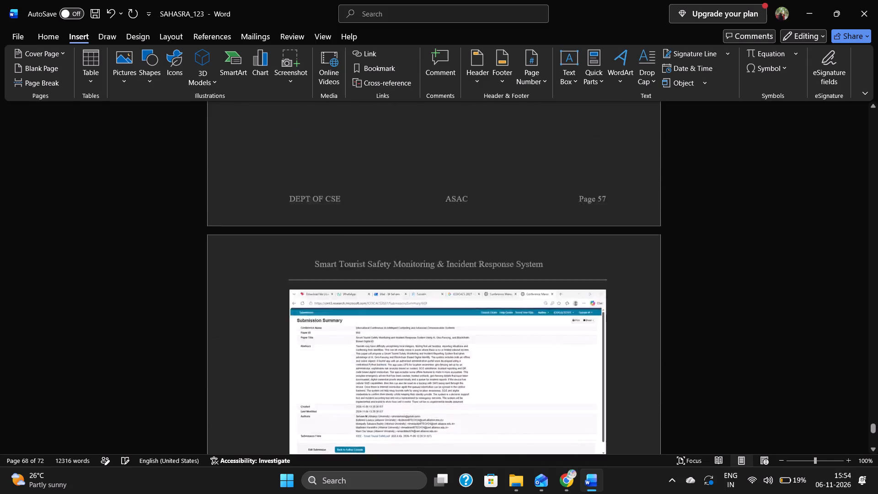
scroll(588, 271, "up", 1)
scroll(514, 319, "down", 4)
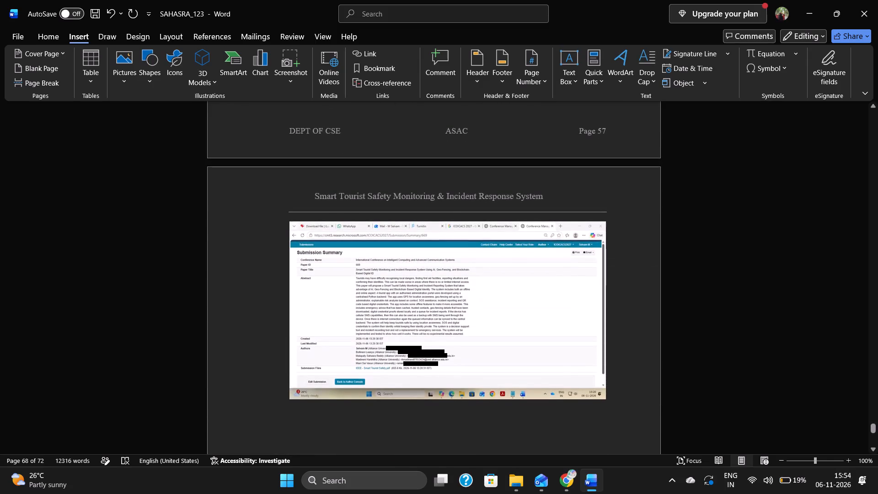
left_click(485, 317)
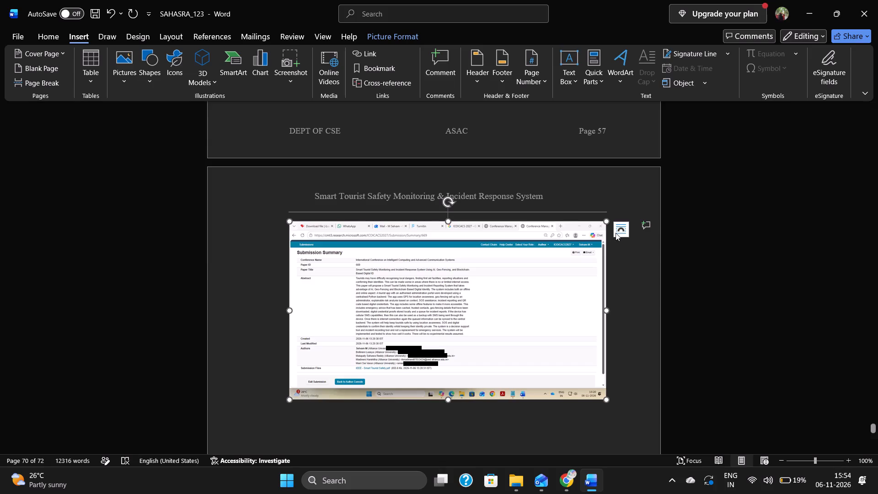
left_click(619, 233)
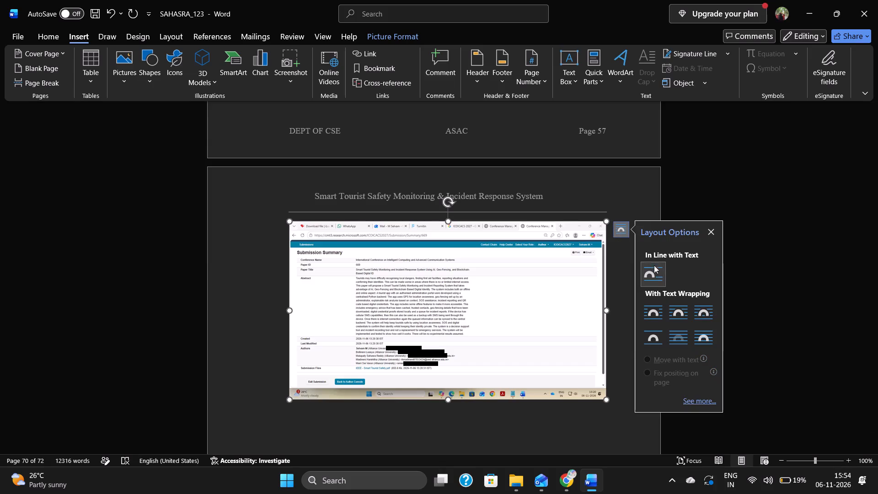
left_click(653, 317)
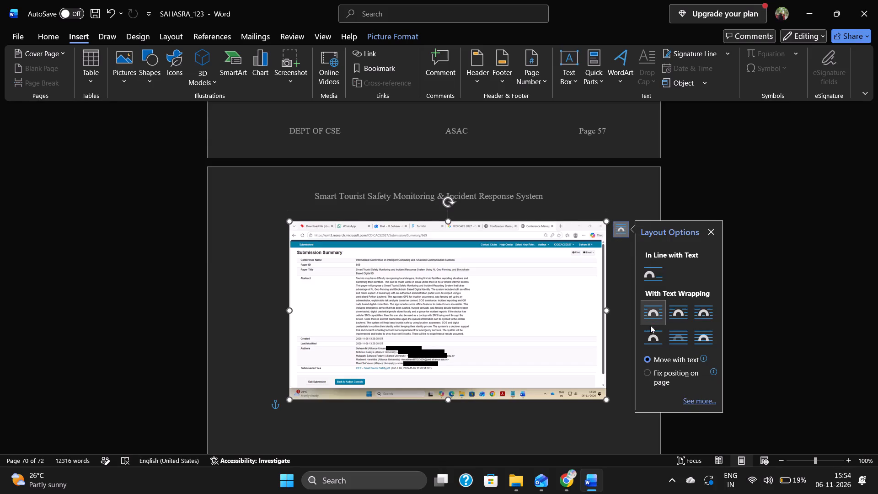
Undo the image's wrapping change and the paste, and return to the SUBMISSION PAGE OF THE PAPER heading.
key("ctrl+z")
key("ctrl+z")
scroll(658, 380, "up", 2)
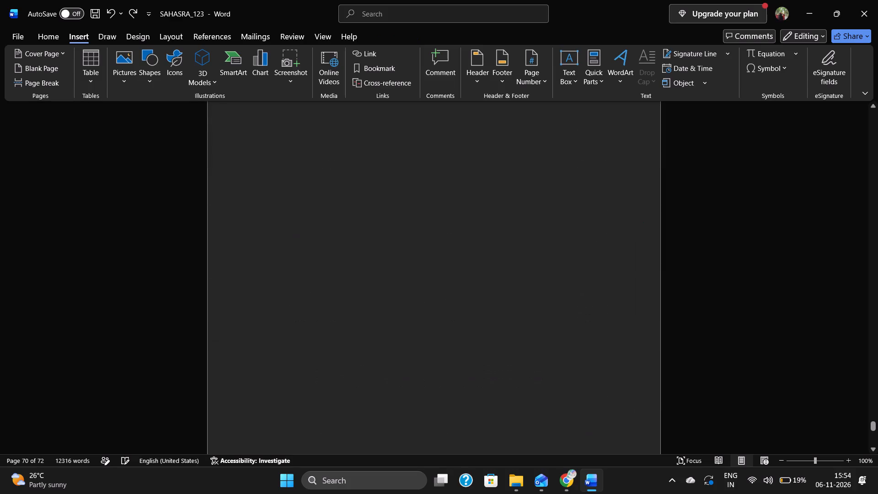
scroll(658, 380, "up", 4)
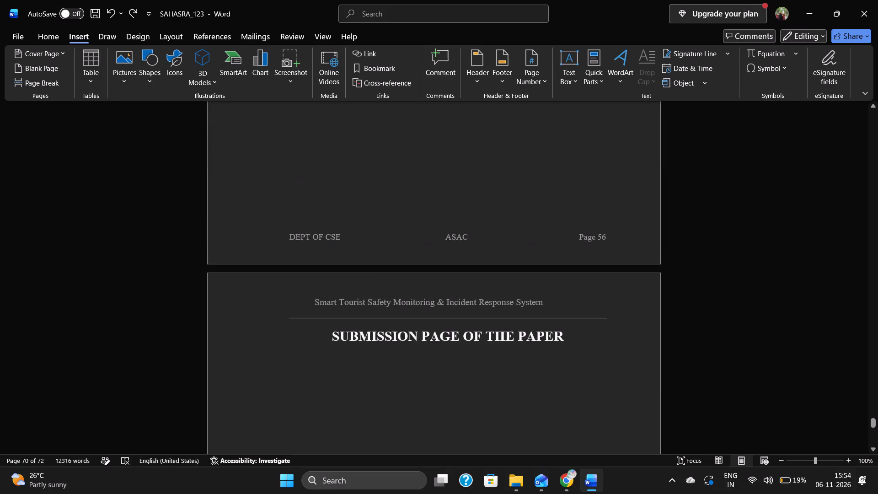
Save a copy of the report as a Word document in Downloads under the name "REPORT SMART TOURIST".
left_click(19, 35)
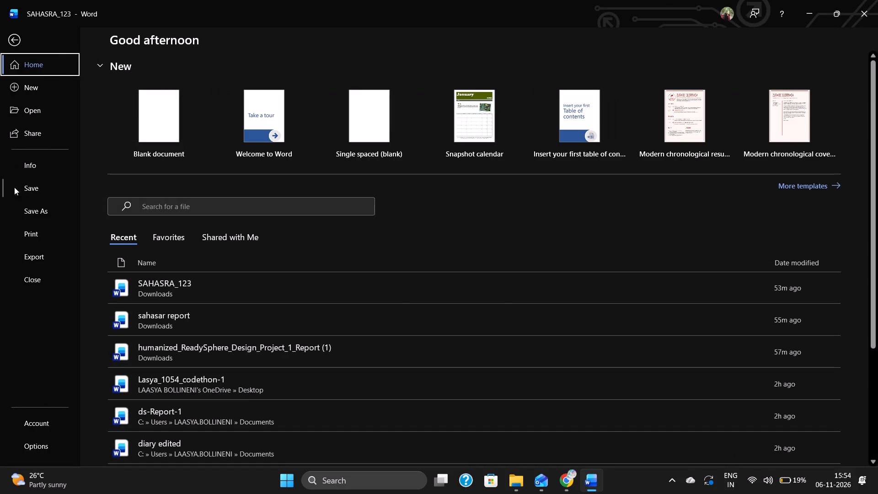
left_click(42, 210)
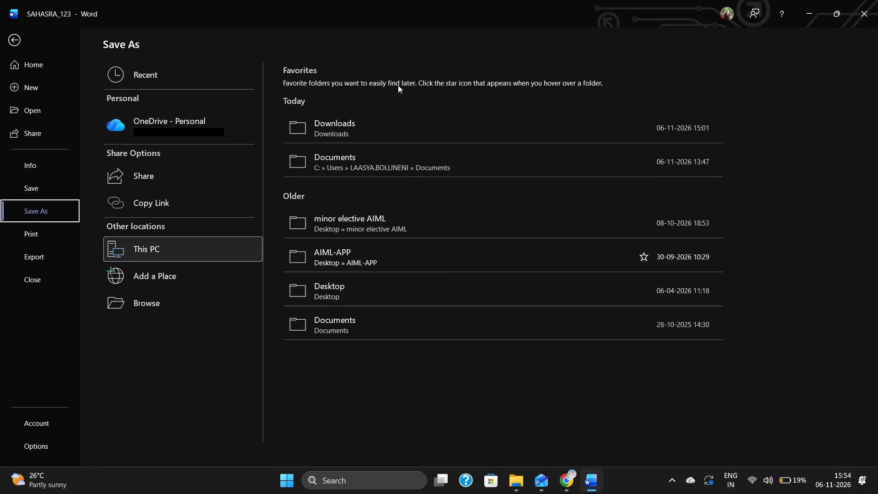
left_click(387, 121)
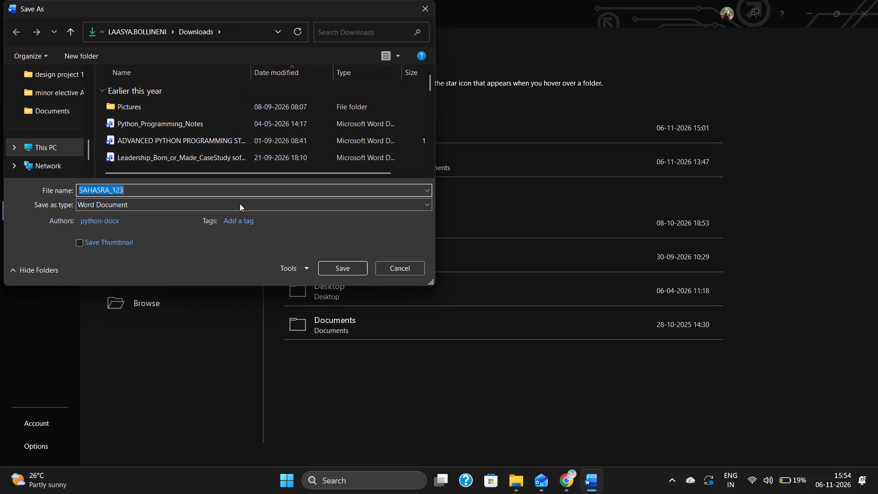
left_click(237, 192)
key("BackSpace")
key("BackSpace")
key("BackSpace")
key("BackSpace")
key("BackSpace")
key("BackSpace")
key("BackSpace")
key("BackSpace")
key("BackSpace")
key("BackSpace")
key("BackSpace")
key("BackSpace")
key("BackSpace")
key("BackSpace")
key("BackSpace")
key("BackSpace")
key("BackSpace")
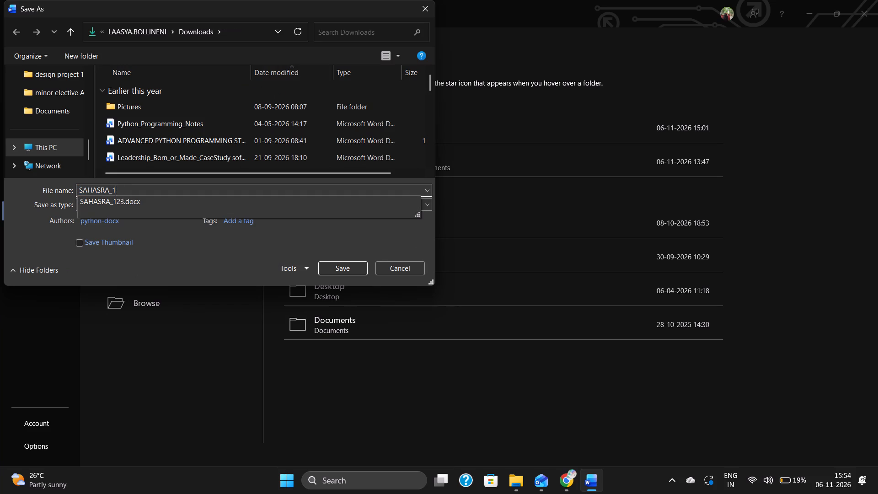
type("REOO")
key("BackSpace")
key("BackSpace")
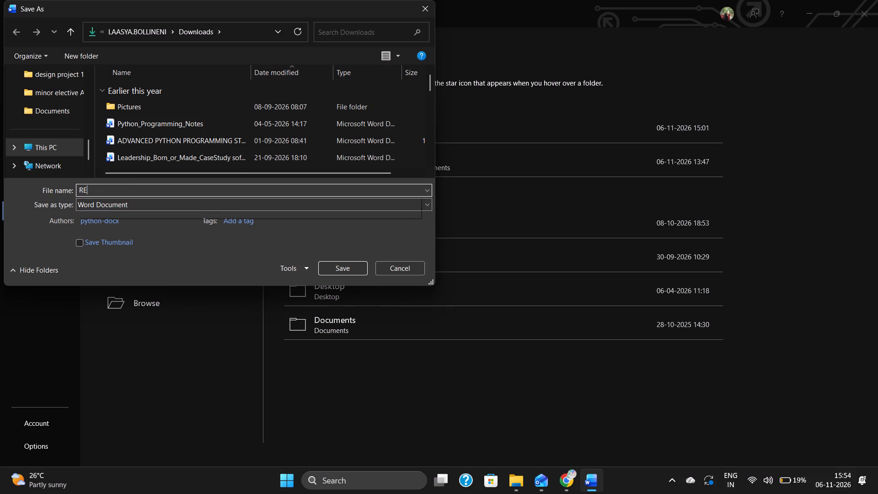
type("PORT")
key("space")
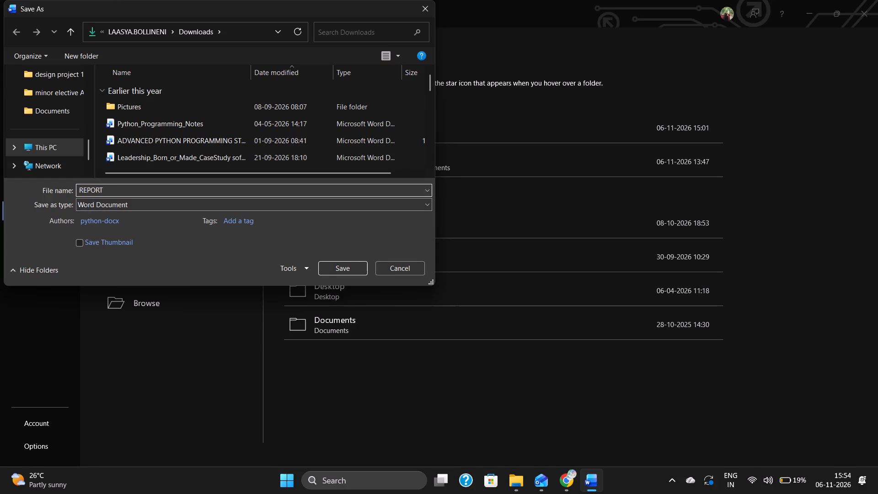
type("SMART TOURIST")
Finish saving the report copy as a Word document in Downloads under the name "REPORT SMART TOURIST".
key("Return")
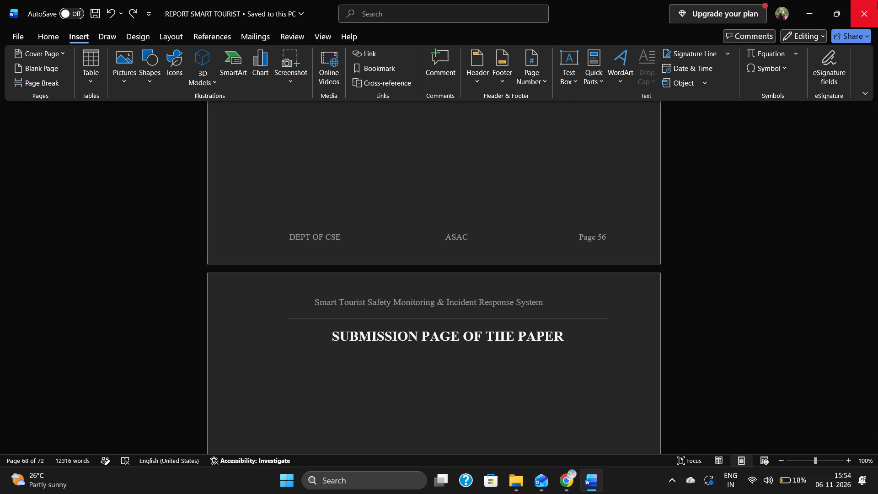
Switch to File Explorer and select the REPORT SMART TOURIST document among the recent files on the Home page.
left_click(514, 476)
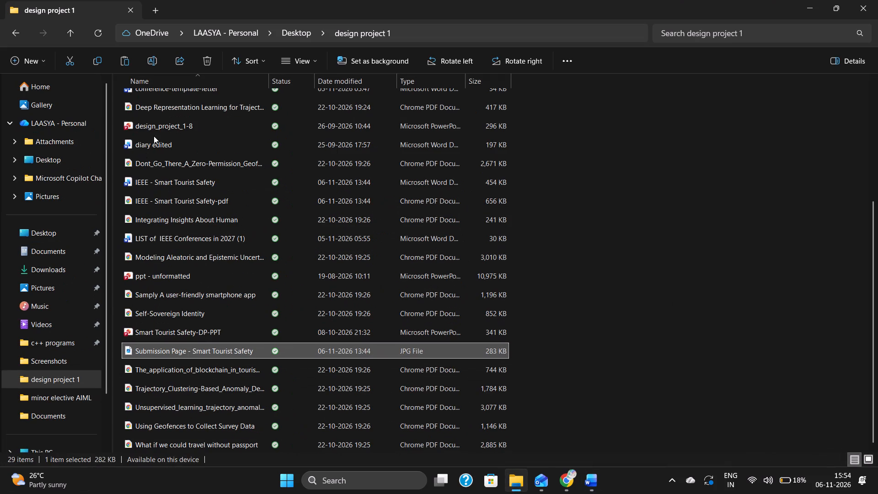
left_click(70, 86)
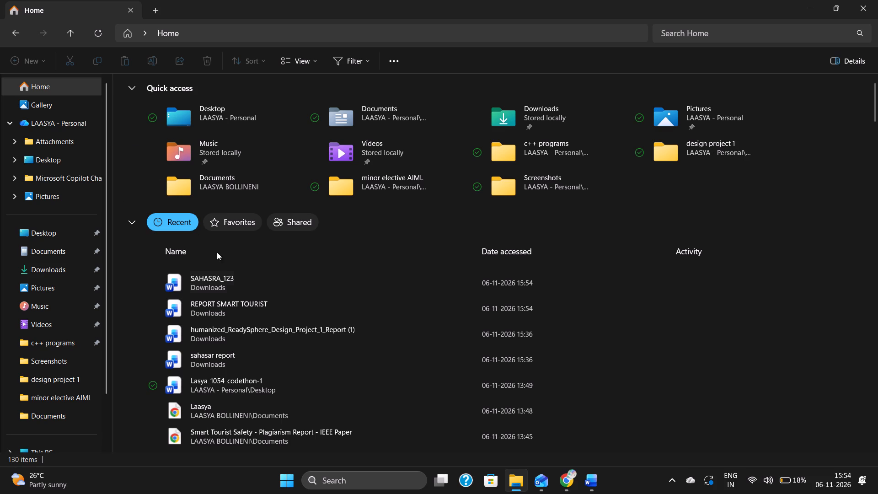
left_click(238, 307)
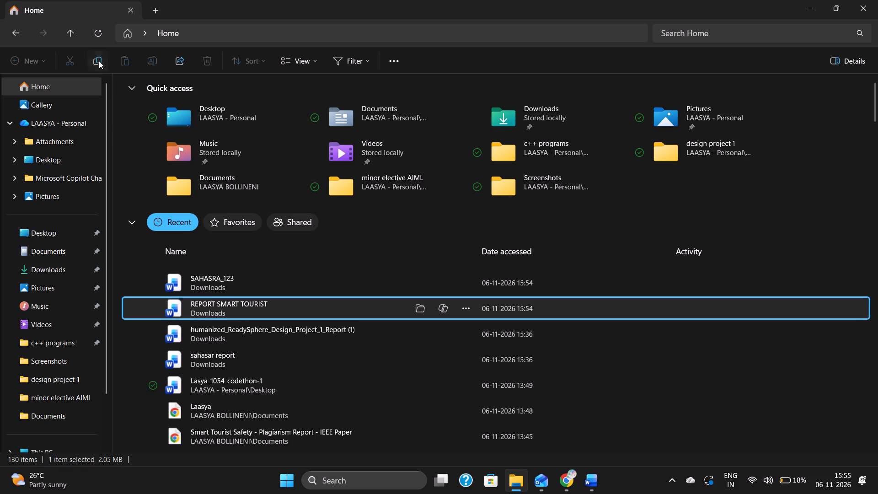